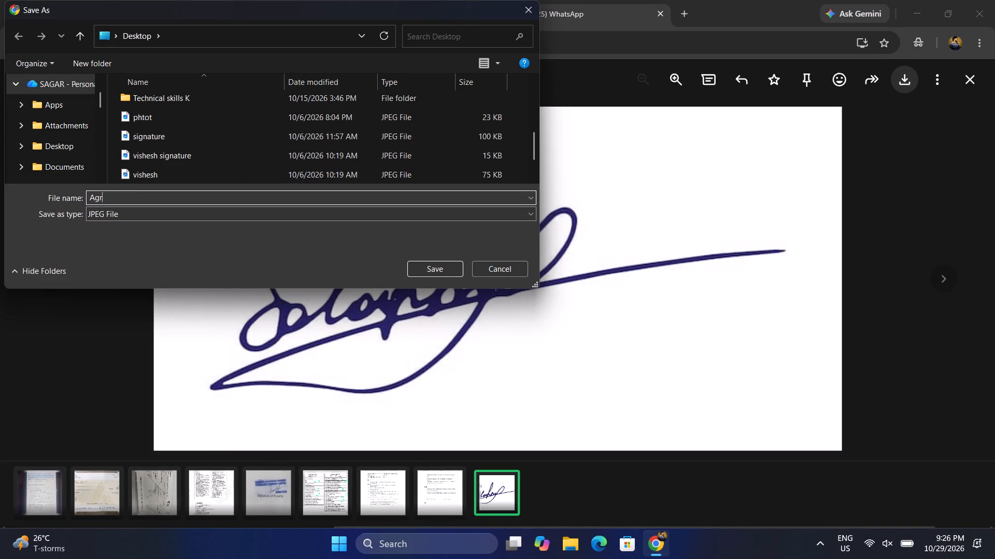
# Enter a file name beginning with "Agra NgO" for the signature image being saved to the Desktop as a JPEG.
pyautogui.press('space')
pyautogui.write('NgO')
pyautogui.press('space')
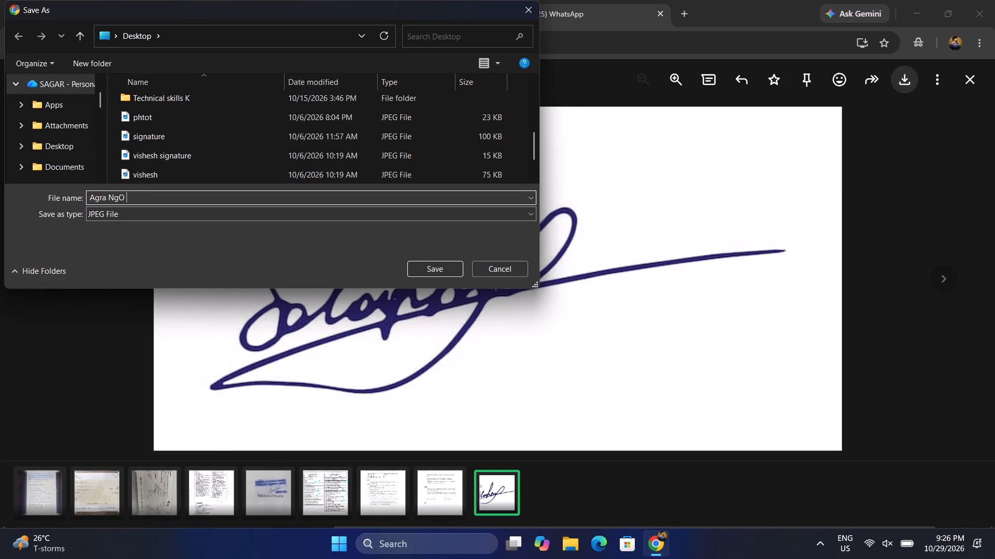
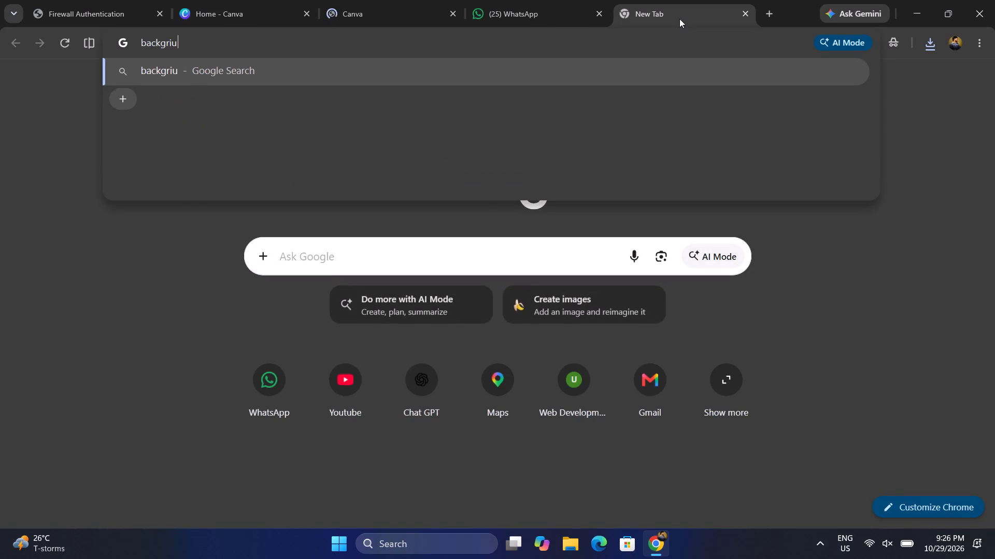
# Search Google for "background remover" and open the remove.bg site from the results.
pyautogui.press('BackSpace')
pyautogui.press('BackSpace')
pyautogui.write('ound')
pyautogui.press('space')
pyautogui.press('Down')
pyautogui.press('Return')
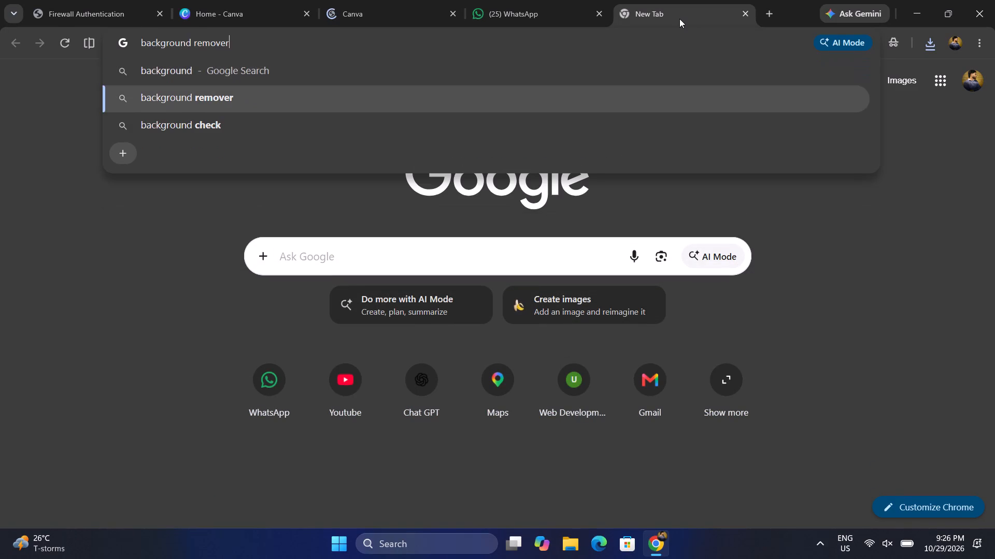
pyautogui.click(408, 0)
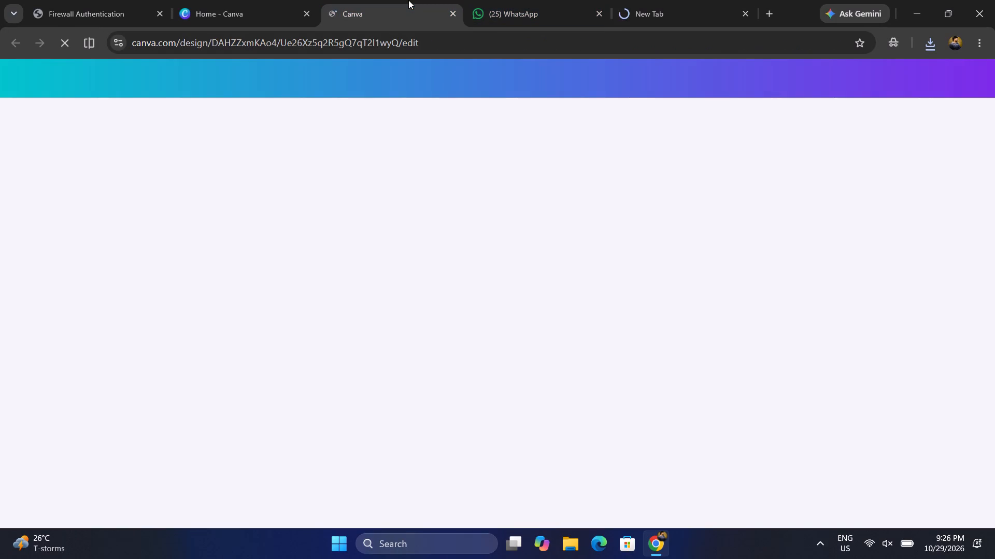
pyautogui.click(617, 0)
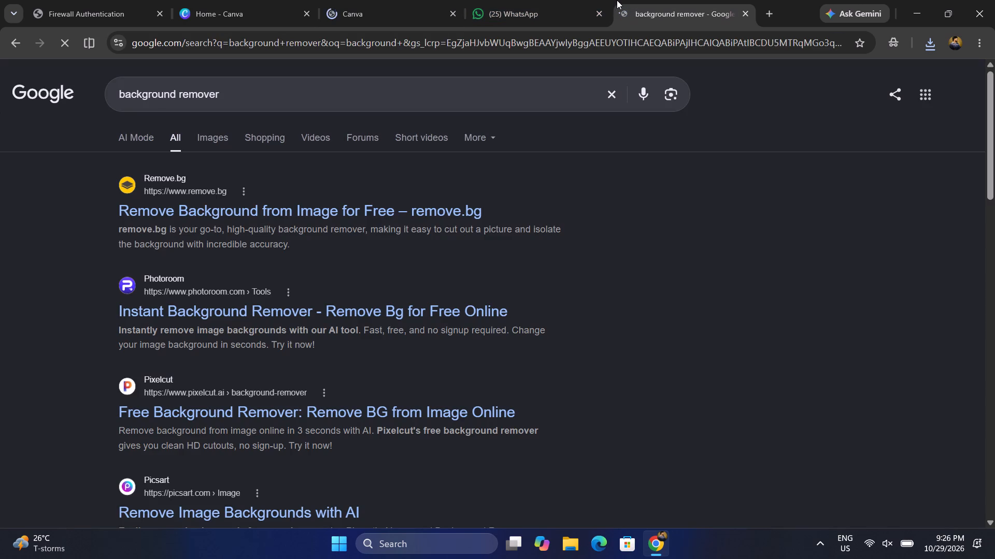
pyautogui.click(292, 212)
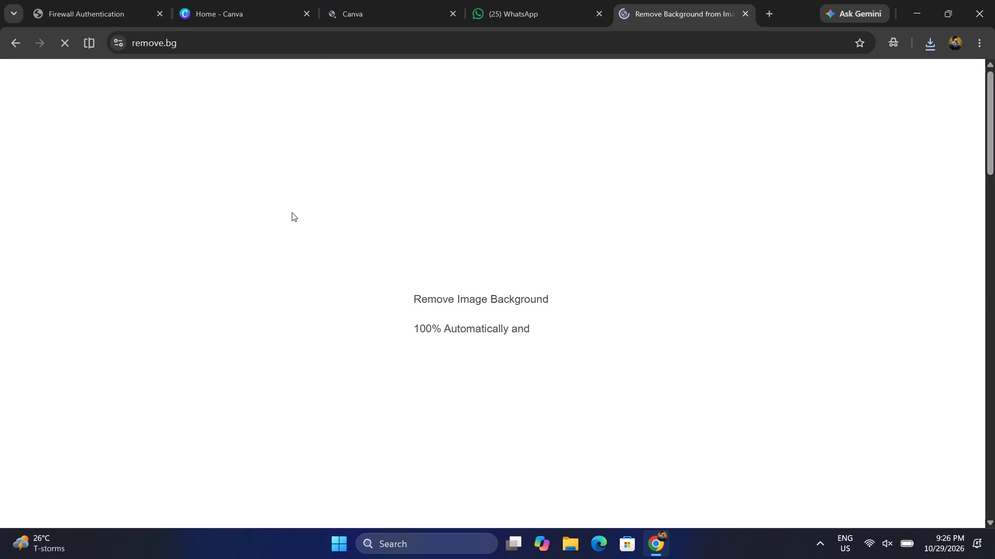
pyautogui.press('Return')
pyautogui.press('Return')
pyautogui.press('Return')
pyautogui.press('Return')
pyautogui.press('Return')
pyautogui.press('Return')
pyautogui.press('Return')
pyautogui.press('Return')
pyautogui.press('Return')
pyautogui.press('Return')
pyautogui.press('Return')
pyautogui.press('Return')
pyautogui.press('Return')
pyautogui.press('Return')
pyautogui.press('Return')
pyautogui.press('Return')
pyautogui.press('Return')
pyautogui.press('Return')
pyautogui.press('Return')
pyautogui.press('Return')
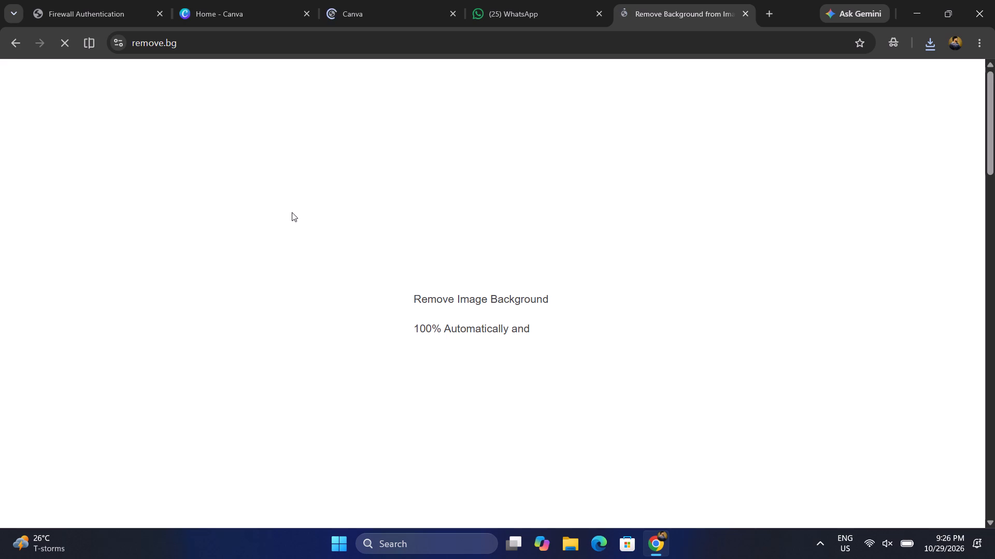
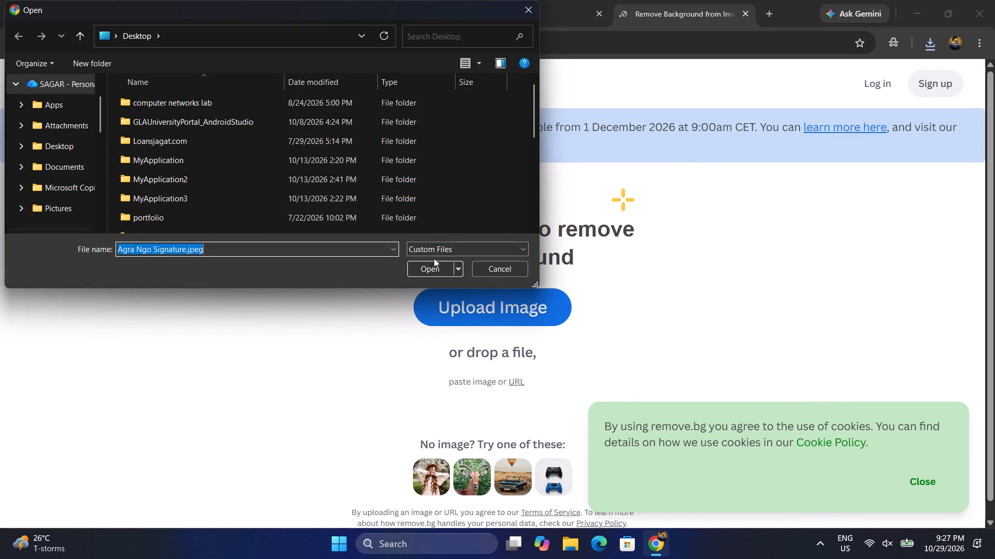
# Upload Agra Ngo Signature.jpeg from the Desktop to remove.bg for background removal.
pyautogui.click(429, 266)
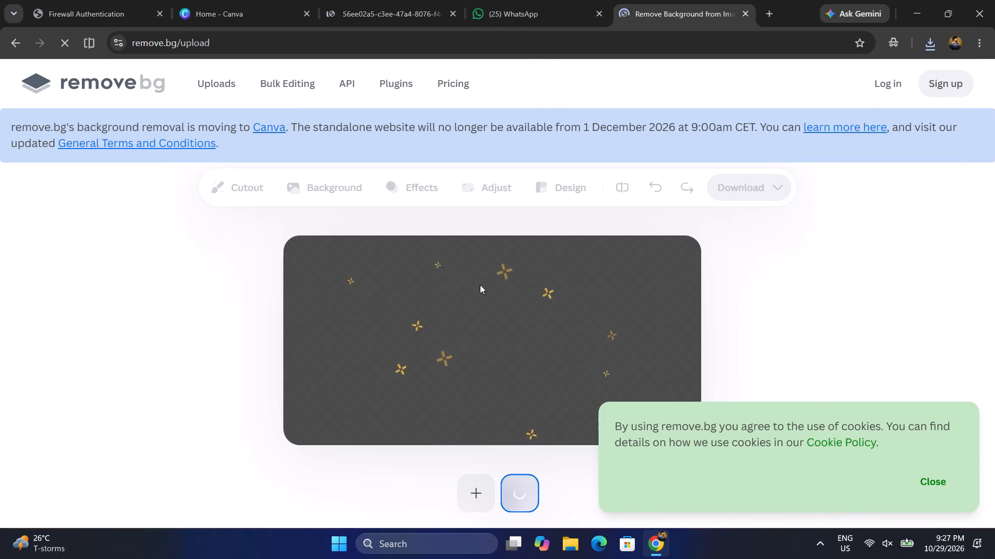
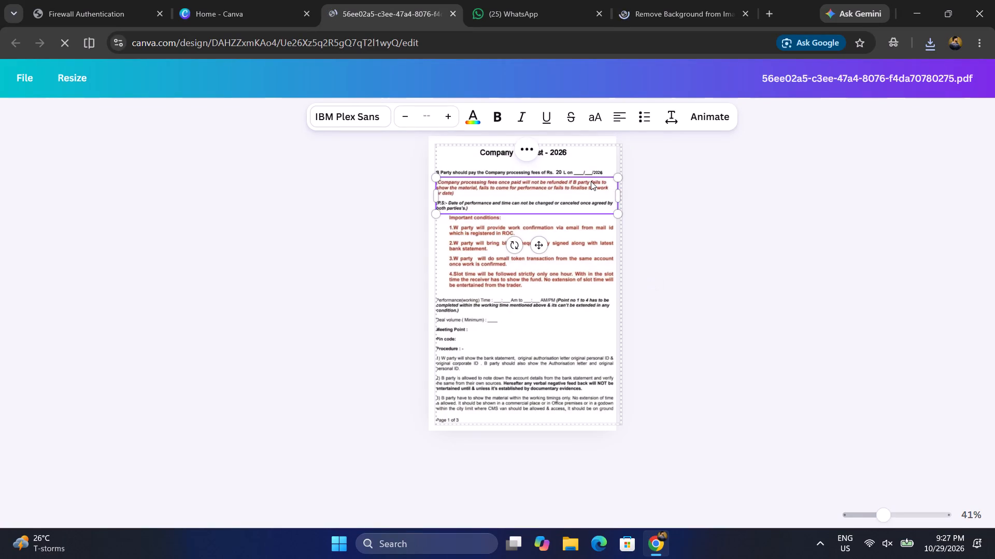
# Try to delete the amount 20 from the "B Party should pay the Company processing fees of Rs." line.
pyautogui.tripleClick(563, 173)
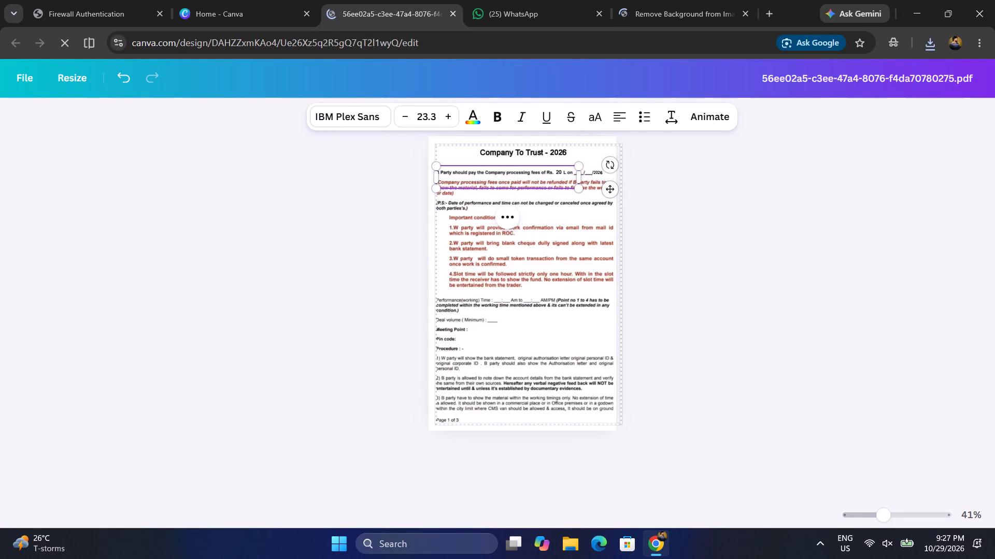
pyautogui.click(563, 173)
pyautogui.tripleClick(561, 173)
pyautogui.press('BackSpace')
pyautogui.press('BackSpace')
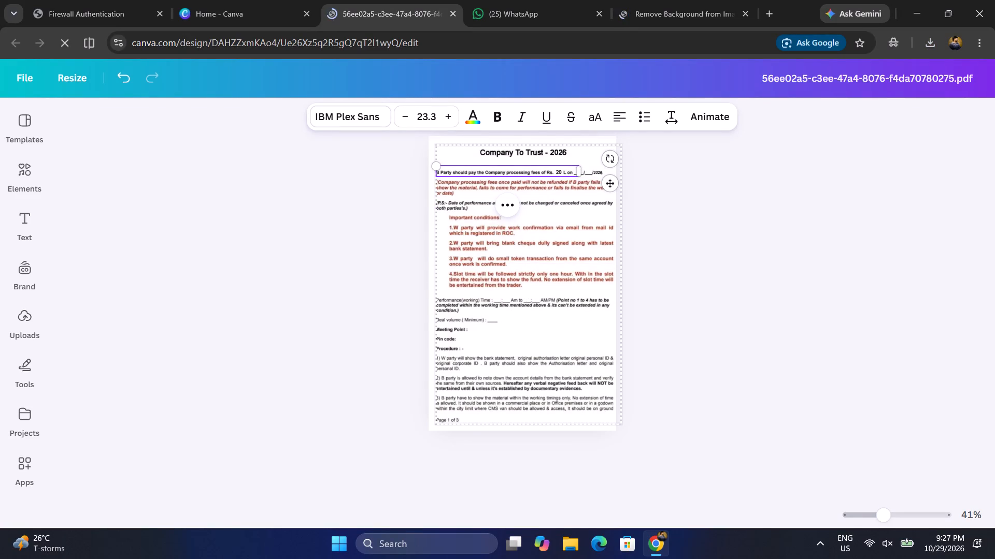
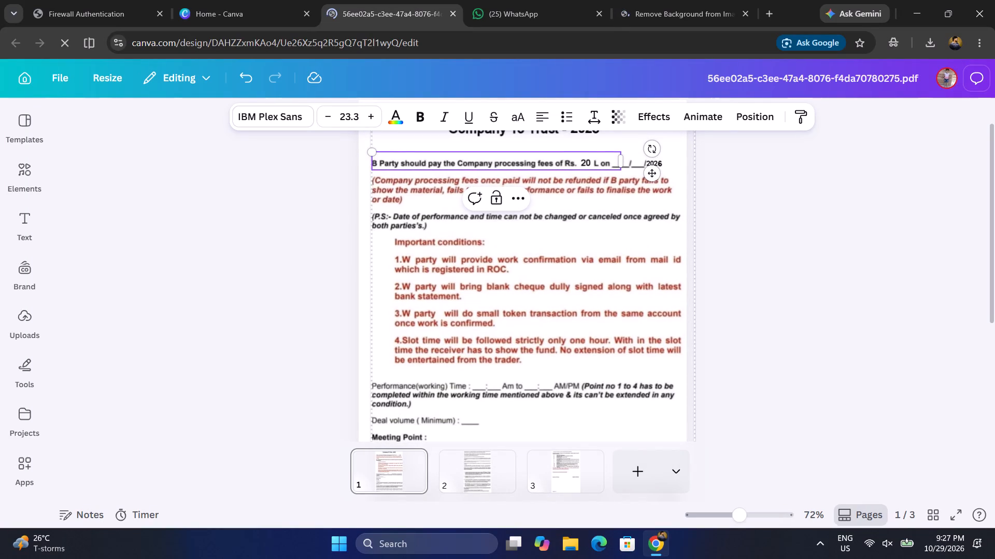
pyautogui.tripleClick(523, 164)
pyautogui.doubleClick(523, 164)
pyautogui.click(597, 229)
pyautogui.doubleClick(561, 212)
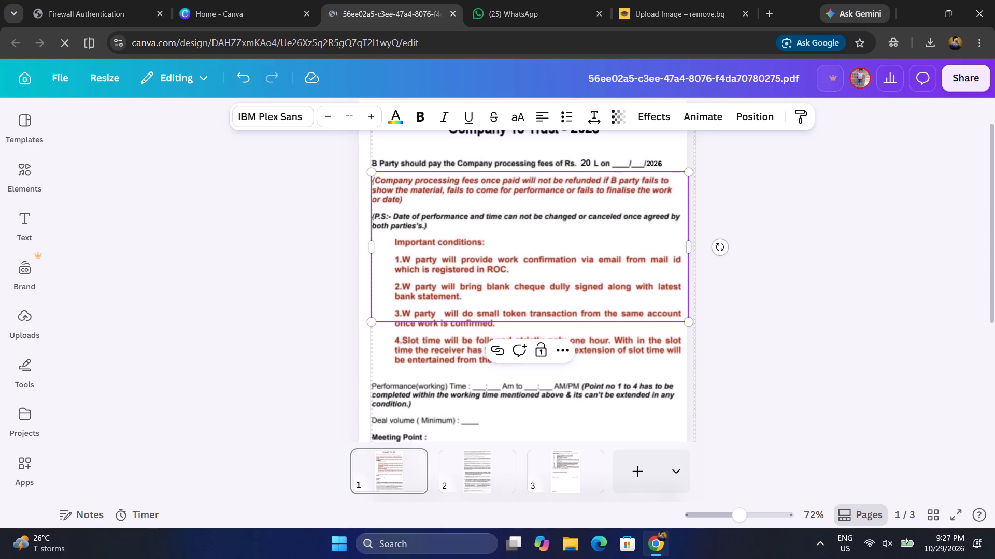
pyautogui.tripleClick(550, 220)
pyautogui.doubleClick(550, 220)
# Look through the rest of page 1, including the conditions and procedure terms, and continue to page 2.
pyautogui.scroll(-1, 550, 220)
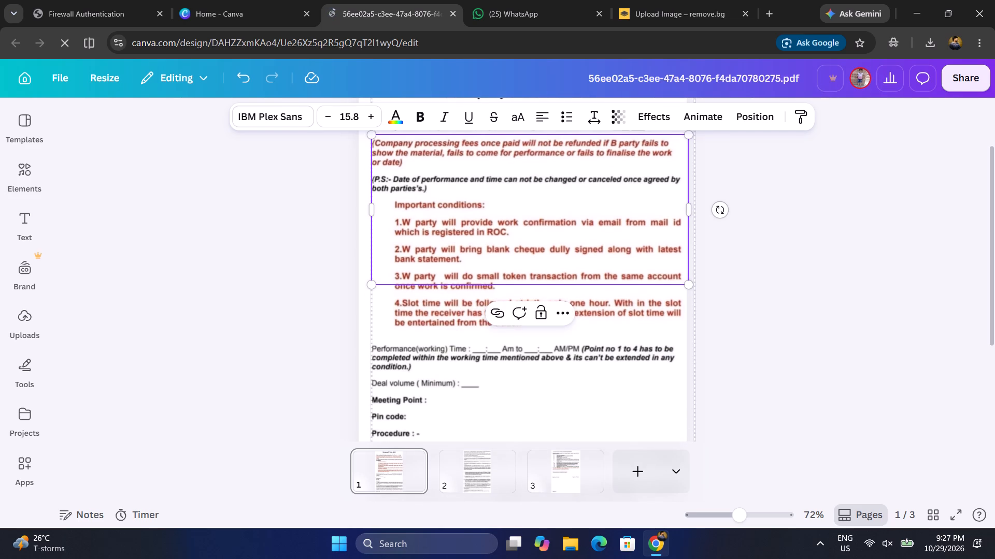
pyautogui.scroll(-2, 550, 220)
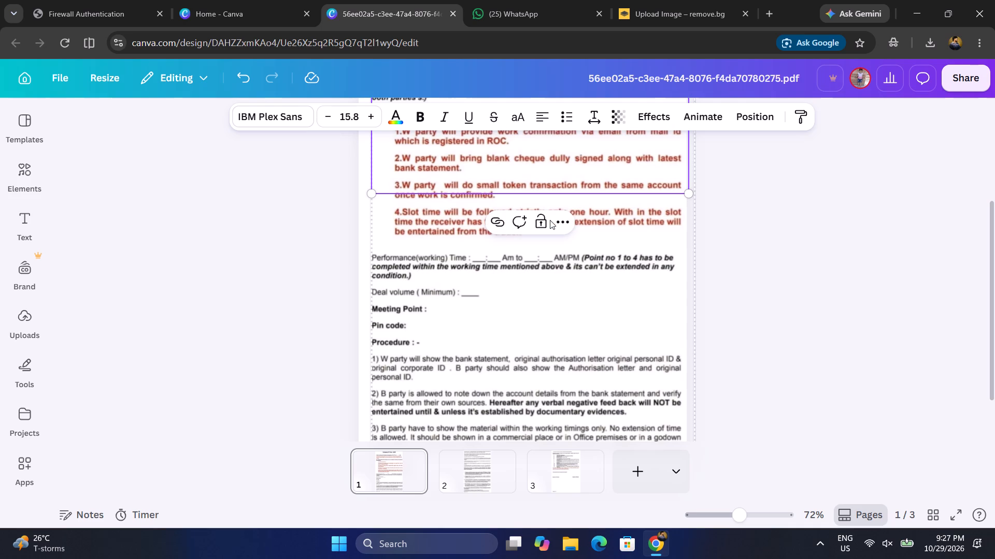
pyautogui.scroll(-2, 527, 317)
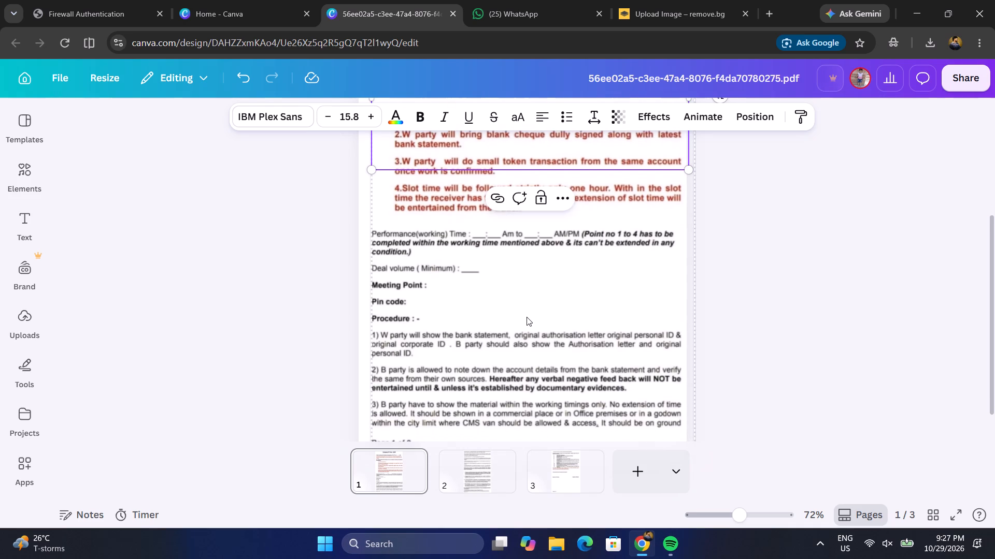
pyautogui.scroll(-2, 527, 317)
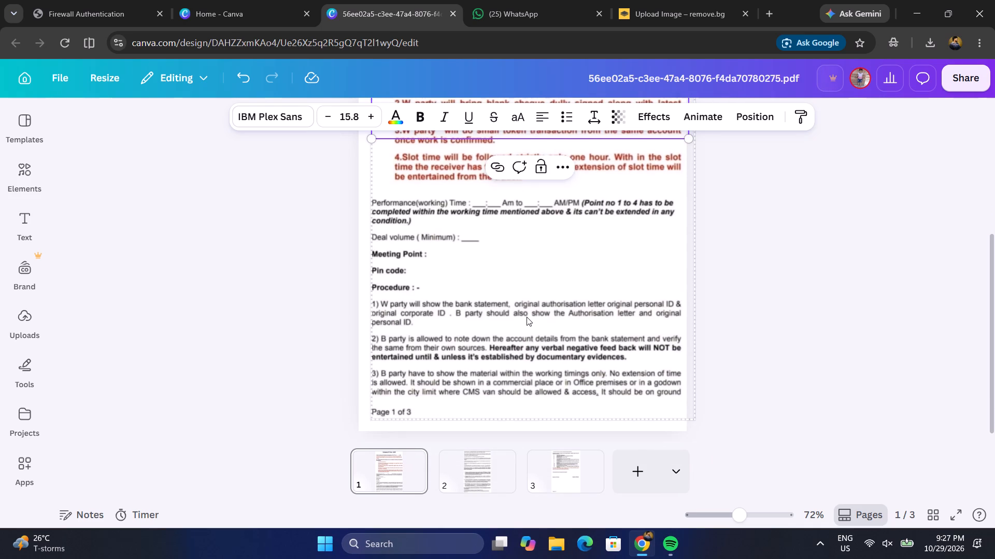
pyautogui.scroll(-1, 602, 272)
pyautogui.scroll(3, 602, 272)
pyautogui.click(468, 472)
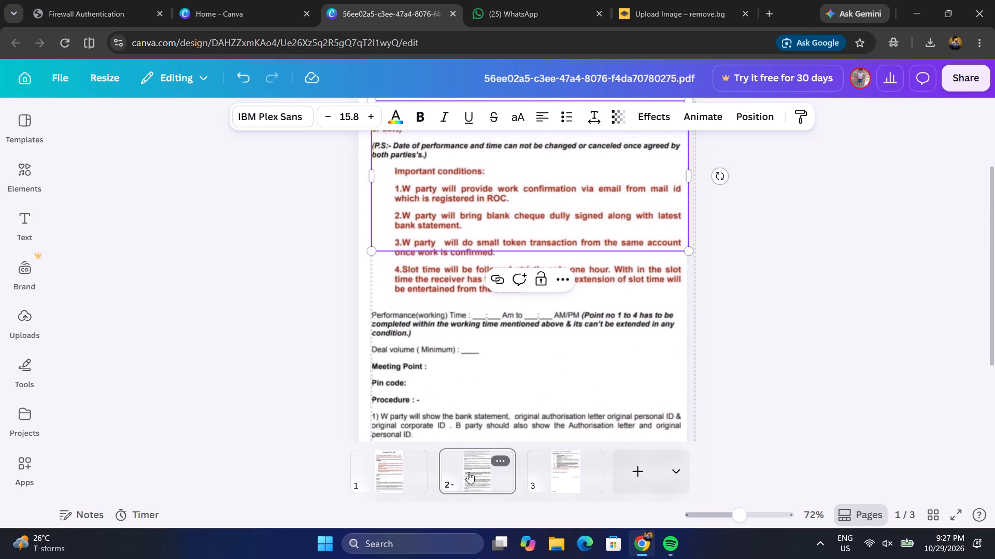
pyautogui.scroll(4, 537, 316)
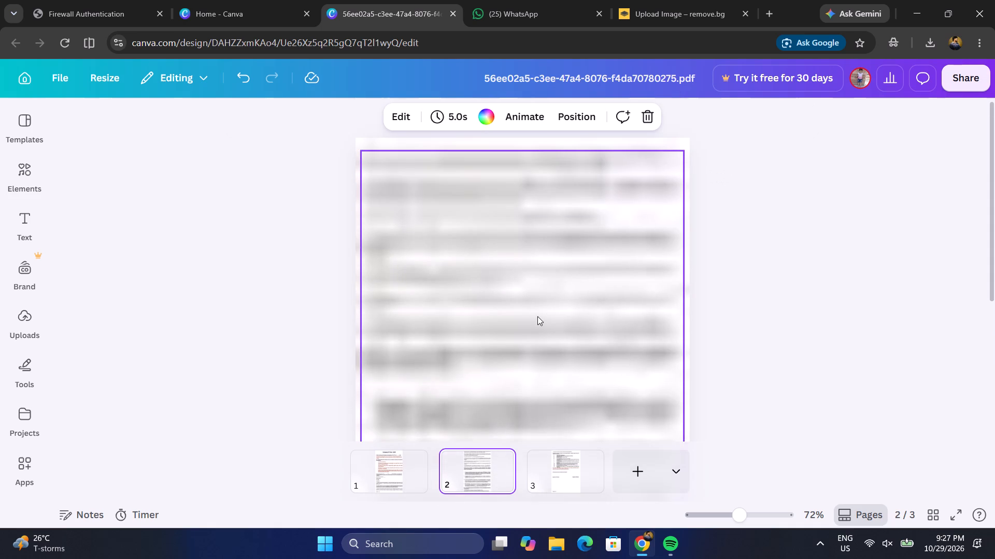
pyautogui.scroll(-2, 537, 316)
# Switch to remove.bg and save the background-free signature image to the Desktop as a PNG named "bg removed sign".
pyautogui.click(696, 0)
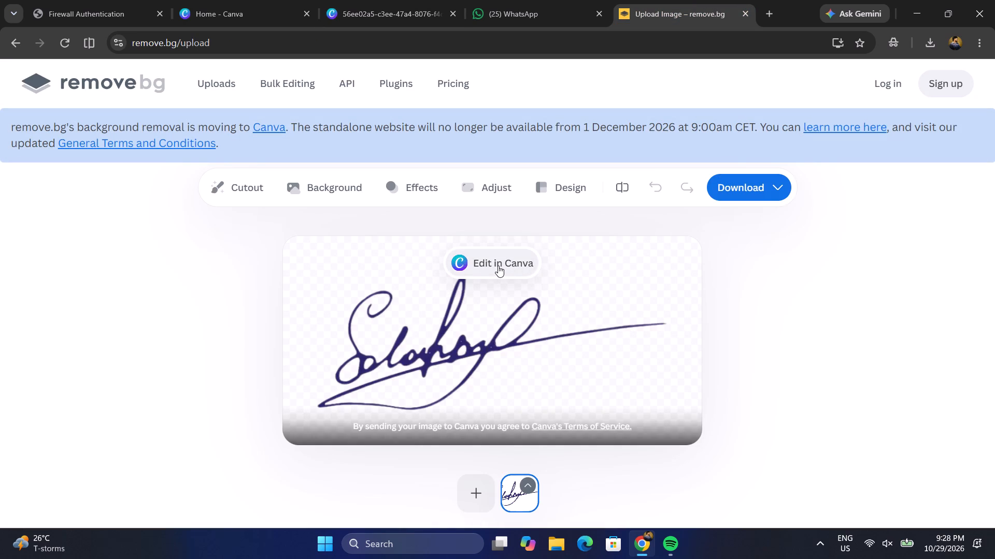
pyautogui.rightClick(496, 313)
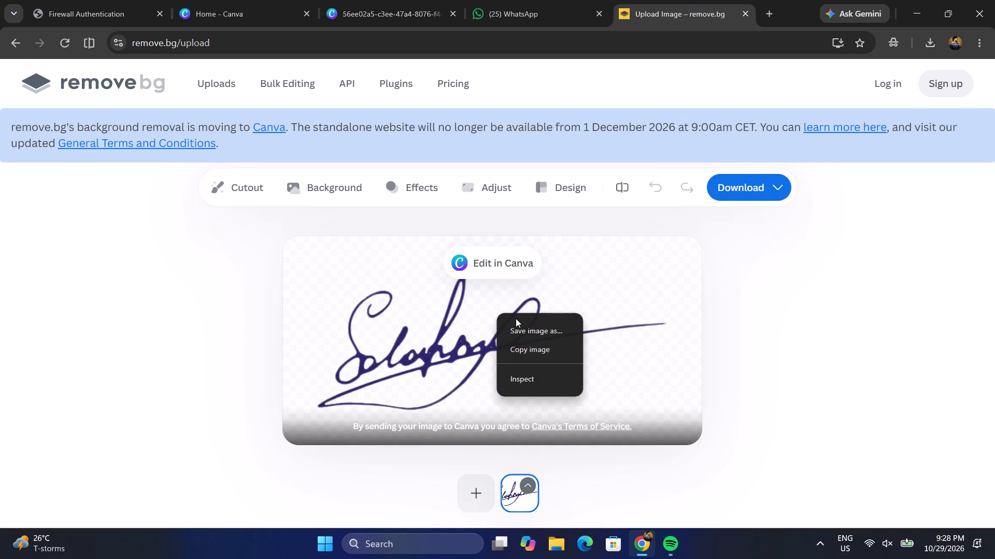
pyautogui.click(516, 329)
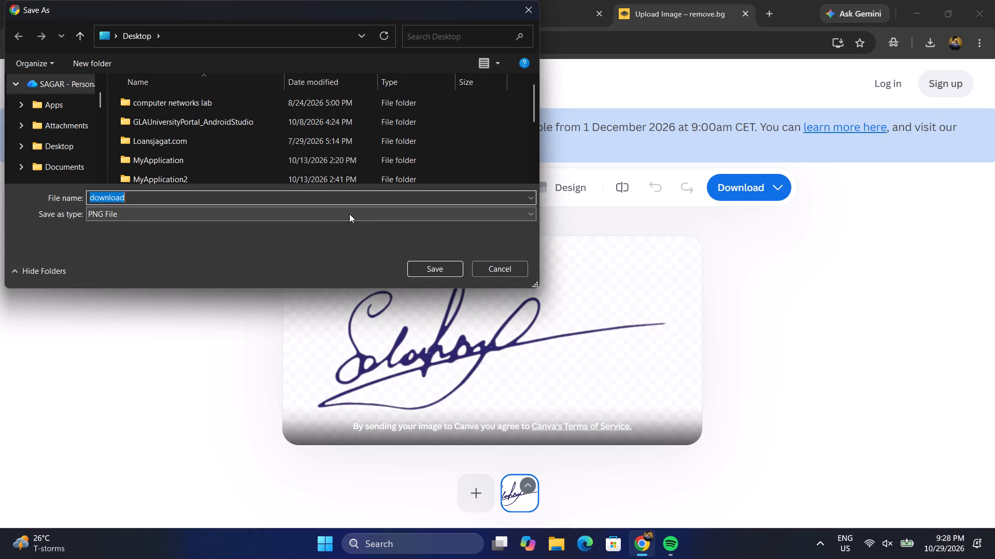
pyautogui.write('re')
pyautogui.press('BackSpace')
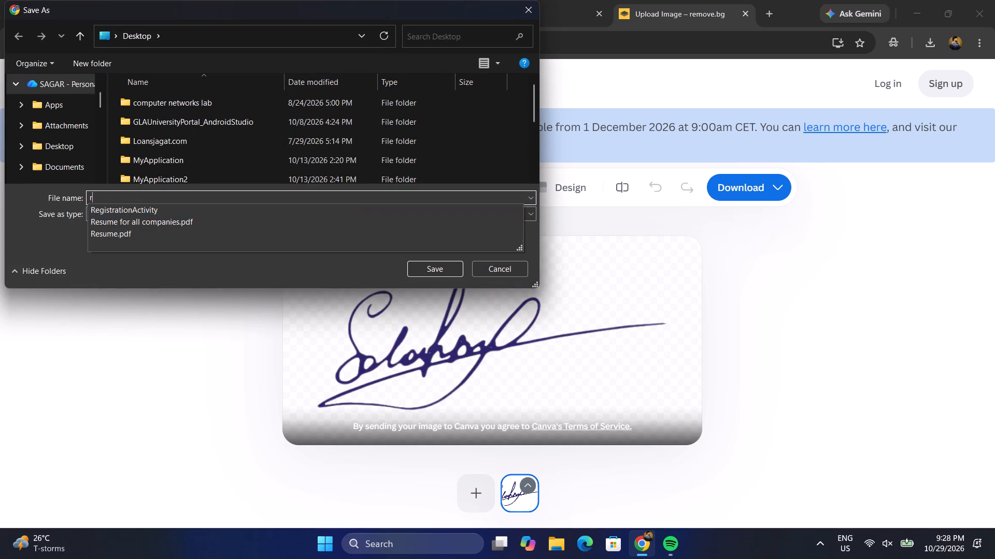
pyautogui.press('BackSpace')
pyautogui.press('BackSpace')
pyautogui.write('bg removed sign')
pyautogui.press('Return')
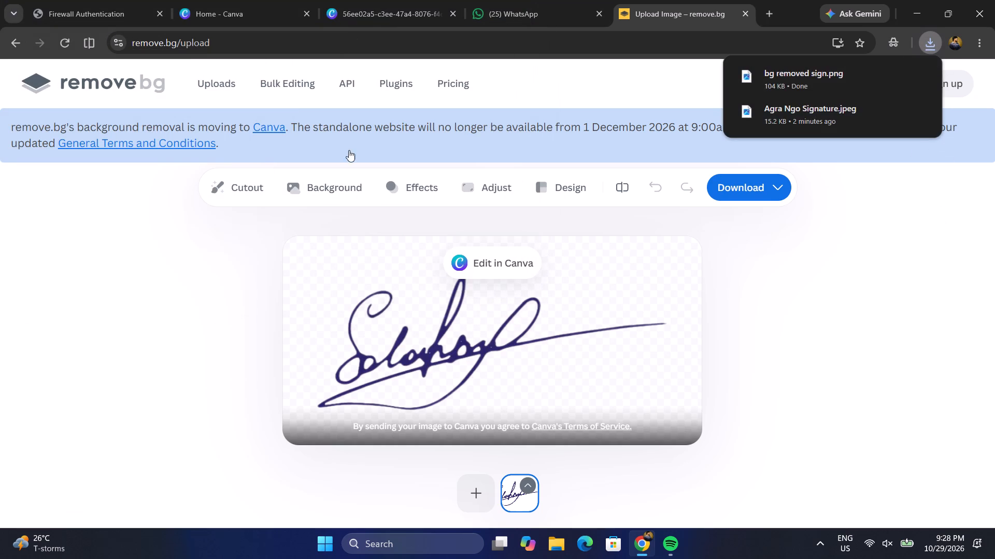
# Return to the Canva document, go to page 3 and bring up the uploaded images.
pyautogui.click(355, 0)
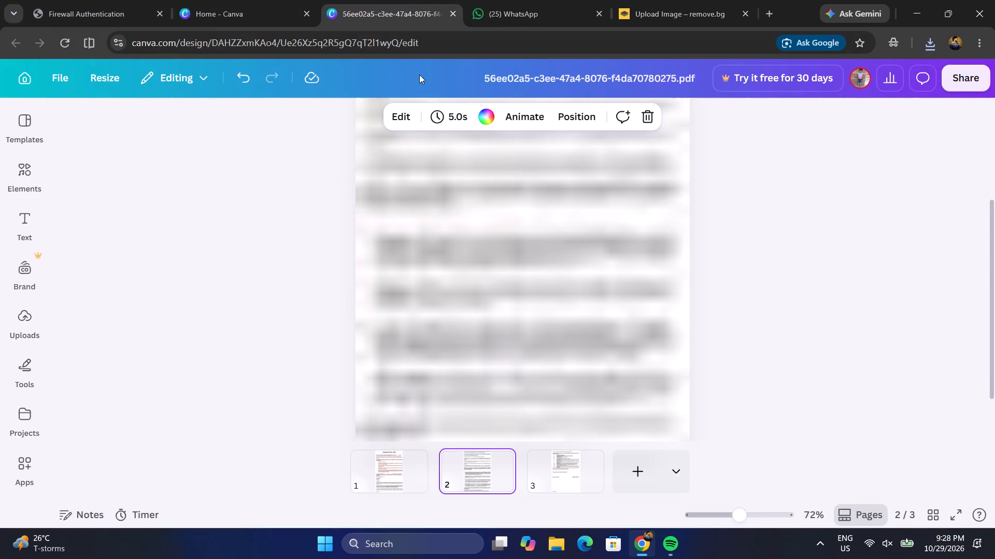
pyautogui.click(555, 483)
pyautogui.scroll(1, 502, 380)
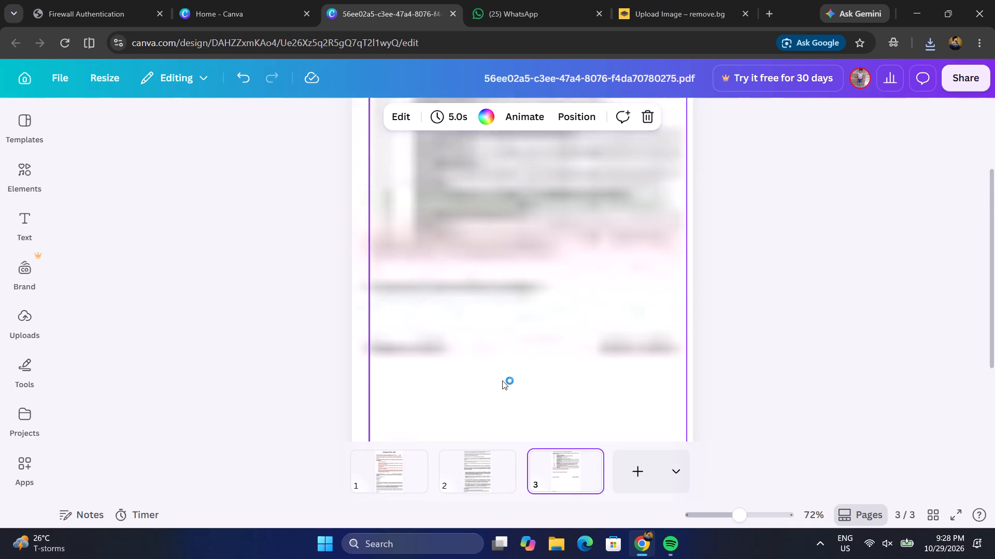
pyautogui.scroll(1, 502, 380)
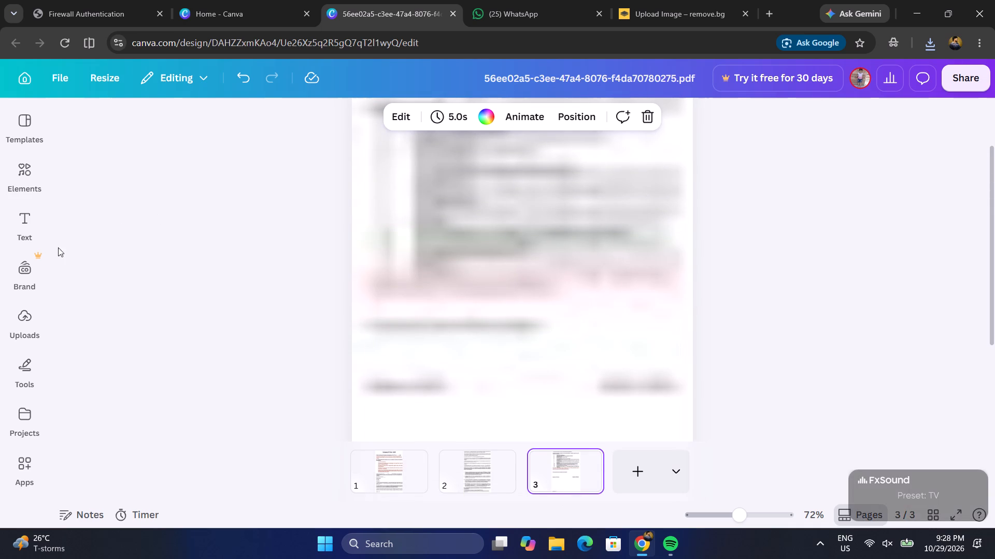
pyautogui.click(36, 327)
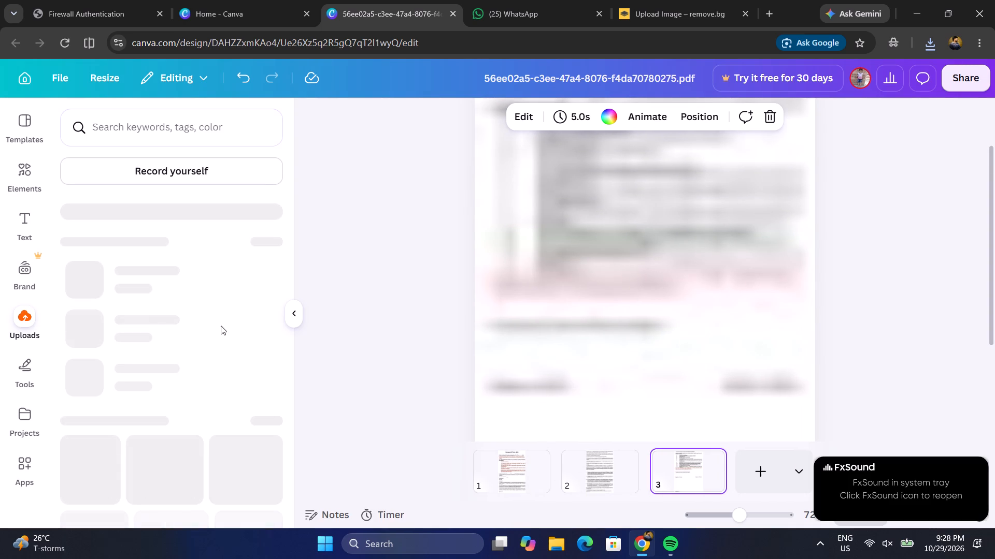
pyautogui.scroll(1, 562, 326)
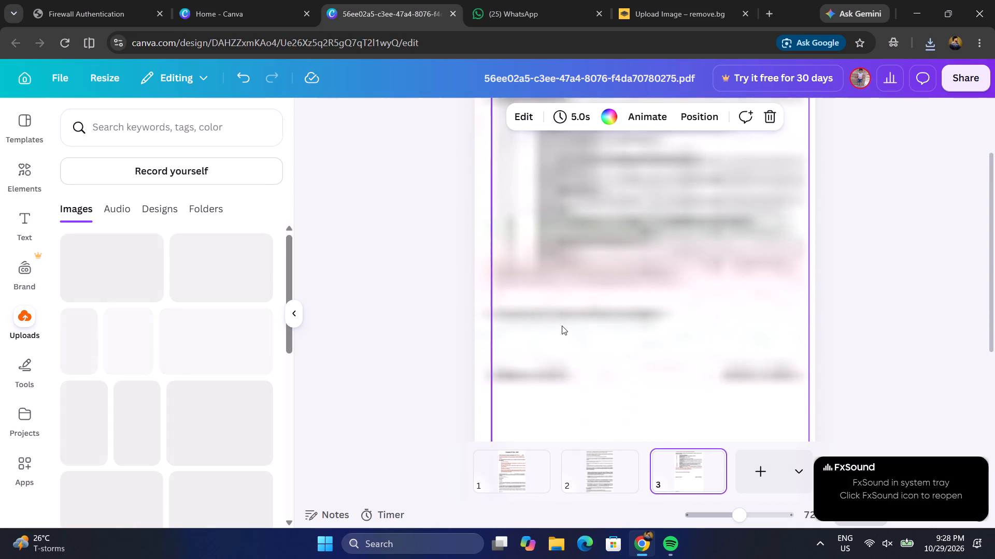
pyautogui.scroll(1, 562, 326)
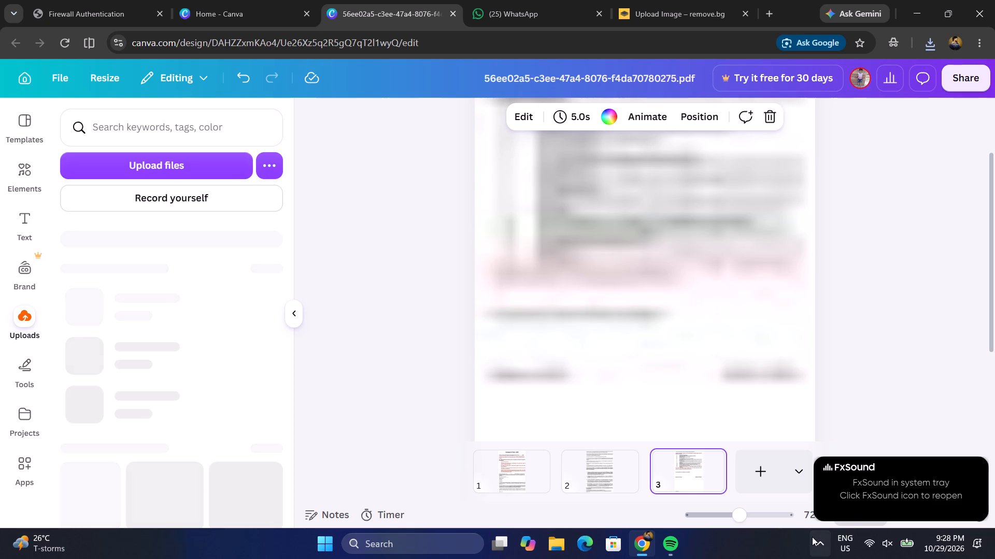
# Switch to the Cloudflare One Client, connect it, and return to the Canva document.
pyautogui.click(813, 538)
pyautogui.click(793, 477)
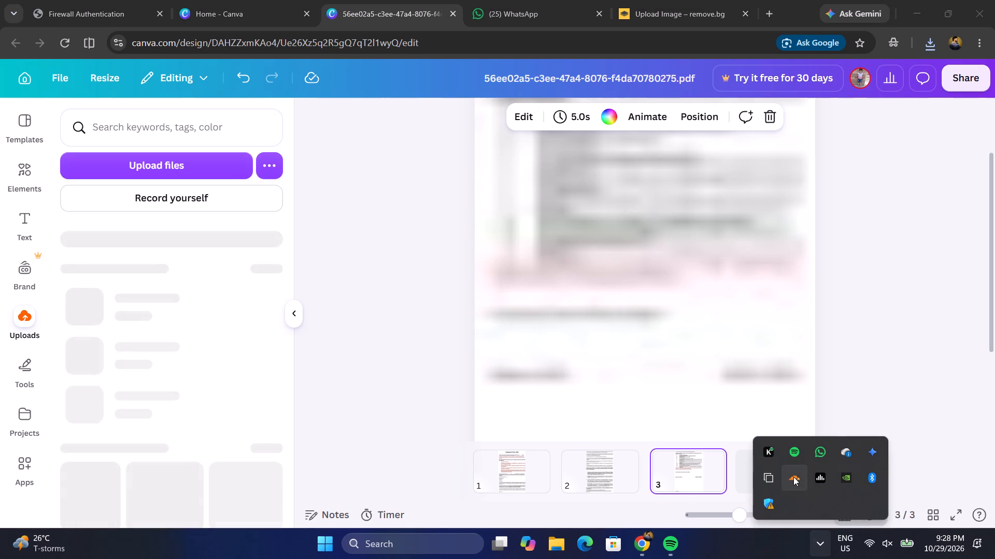
pyautogui.click(332, 257)
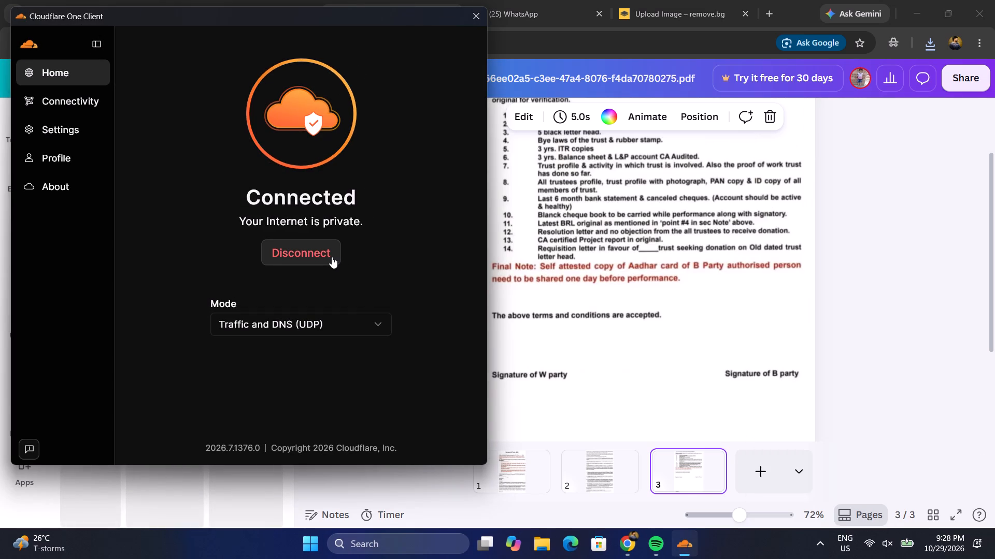
pyautogui.click(883, 321)
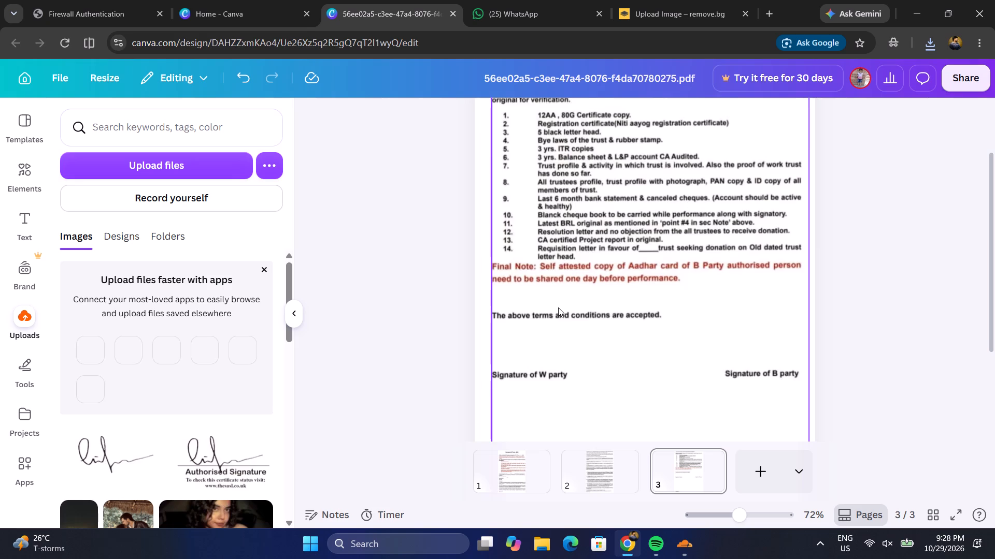
# Upload the file "bg removed sign.png" from the Desktop to the Canva image uploads.
pyautogui.scroll(1, 558, 307)
pyautogui.scroll(-1, 558, 307)
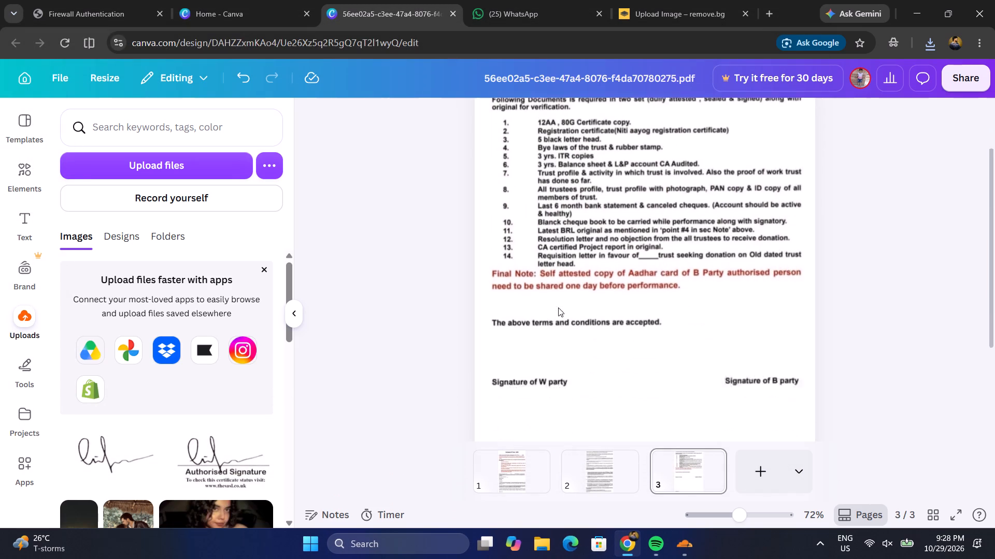
pyautogui.scroll(-1, 558, 307)
pyautogui.scroll(1, 558, 307)
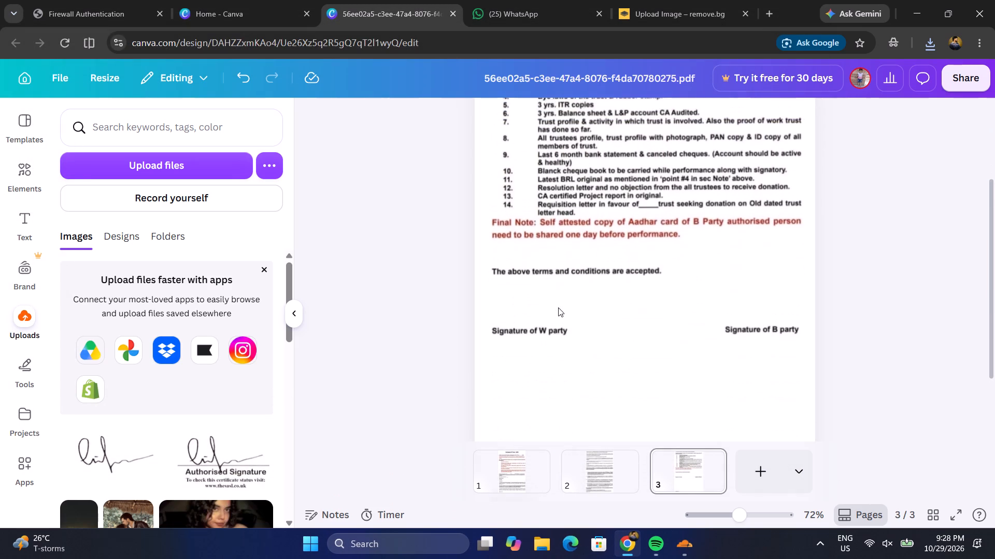
pyautogui.scroll(1, 558, 307)
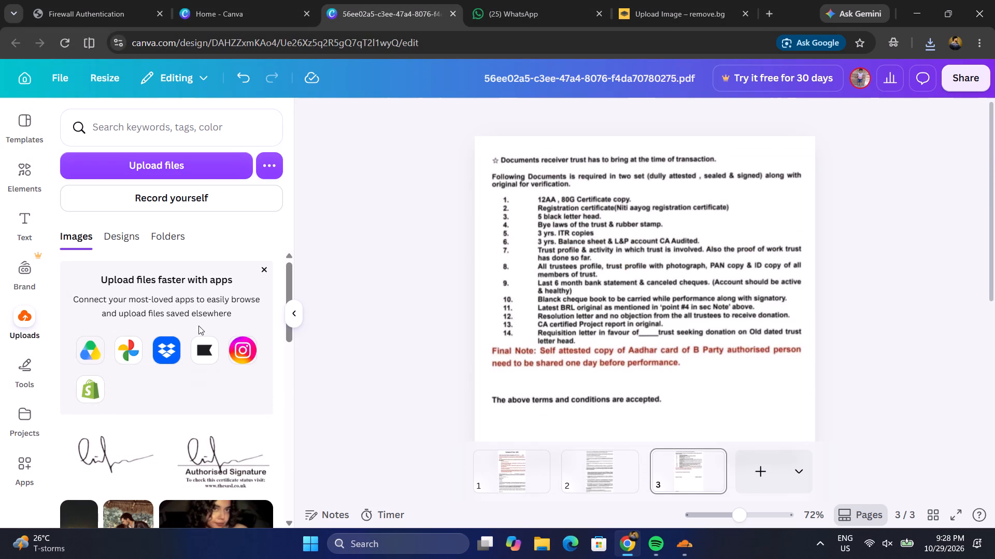
pyautogui.click(203, 159)
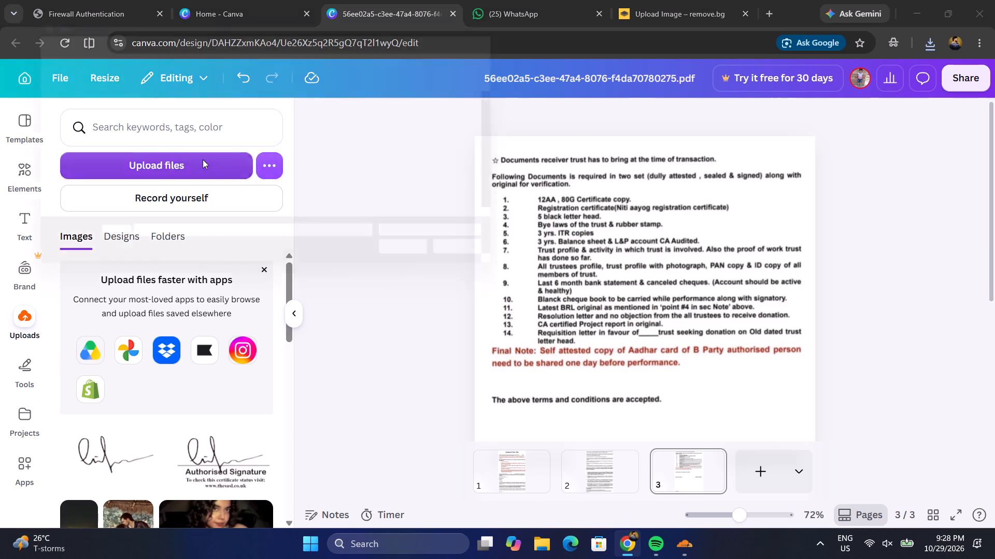
pyautogui.write('re')
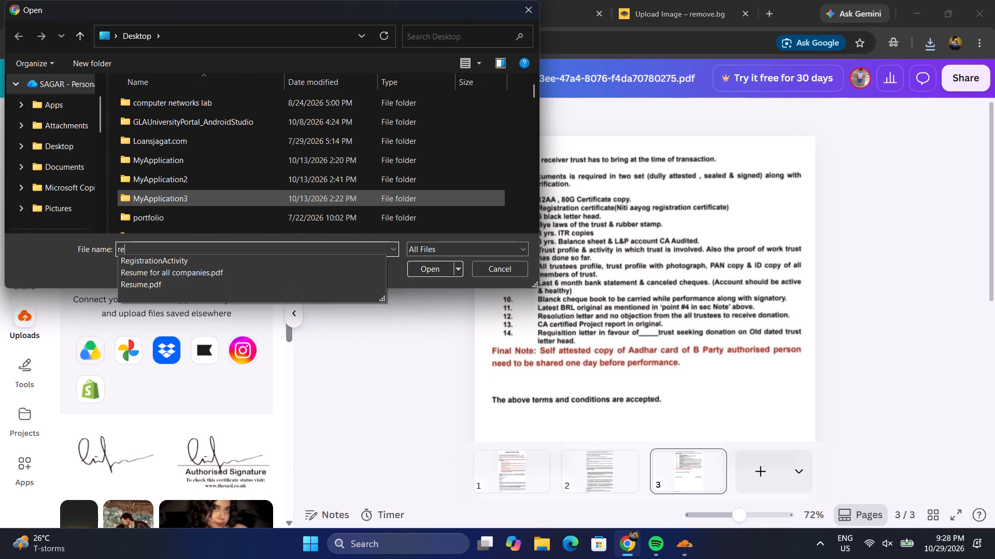
pyautogui.press('BackSpace')
pyautogui.press('BackSpace')
pyautogui.press('BackSpace')
pyautogui.write('bg')
pyautogui.click(208, 262)
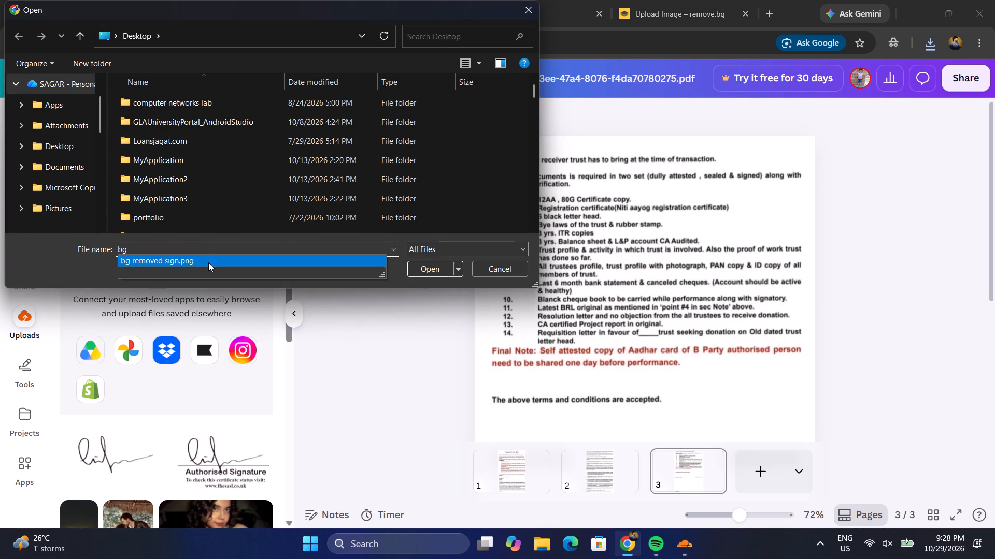
pyautogui.click(208, 262)
pyautogui.click(425, 272)
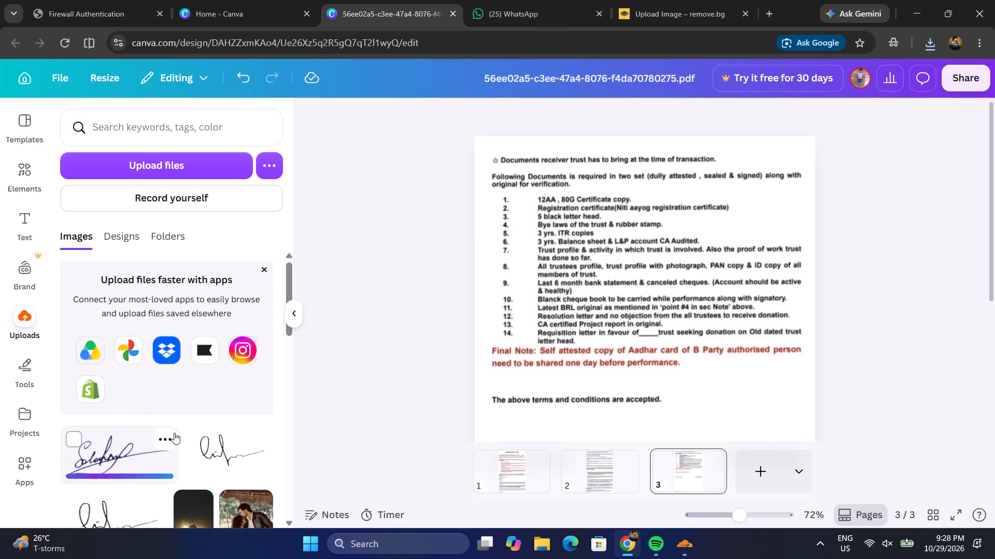
# Add the uploaded background-free signature image to page 3.
pyautogui.scroll(-1, 538, 385)
pyautogui.click(110, 453)
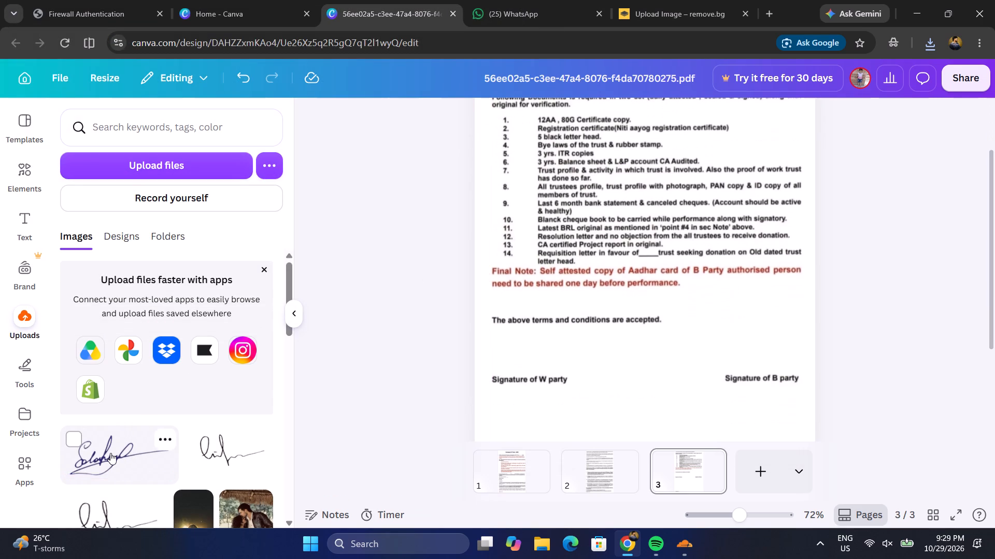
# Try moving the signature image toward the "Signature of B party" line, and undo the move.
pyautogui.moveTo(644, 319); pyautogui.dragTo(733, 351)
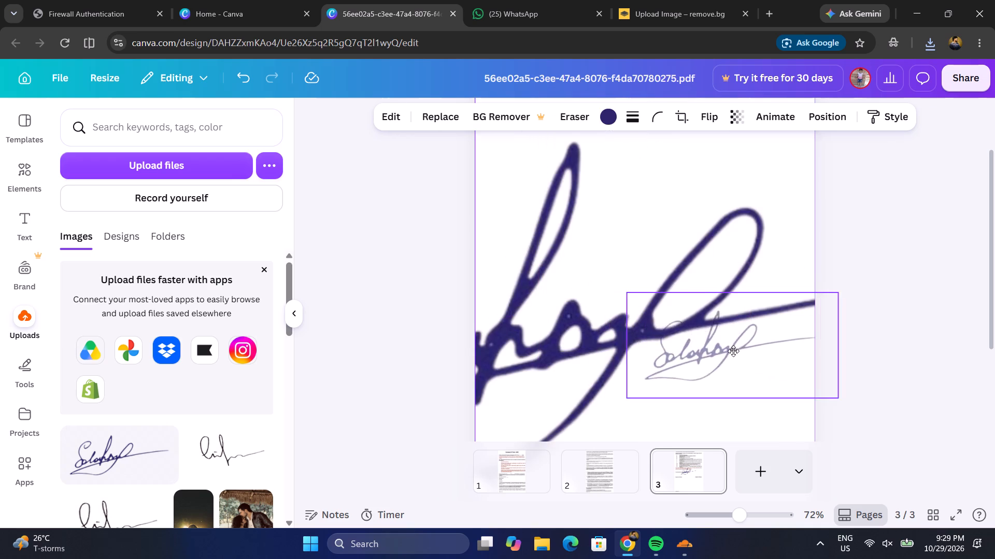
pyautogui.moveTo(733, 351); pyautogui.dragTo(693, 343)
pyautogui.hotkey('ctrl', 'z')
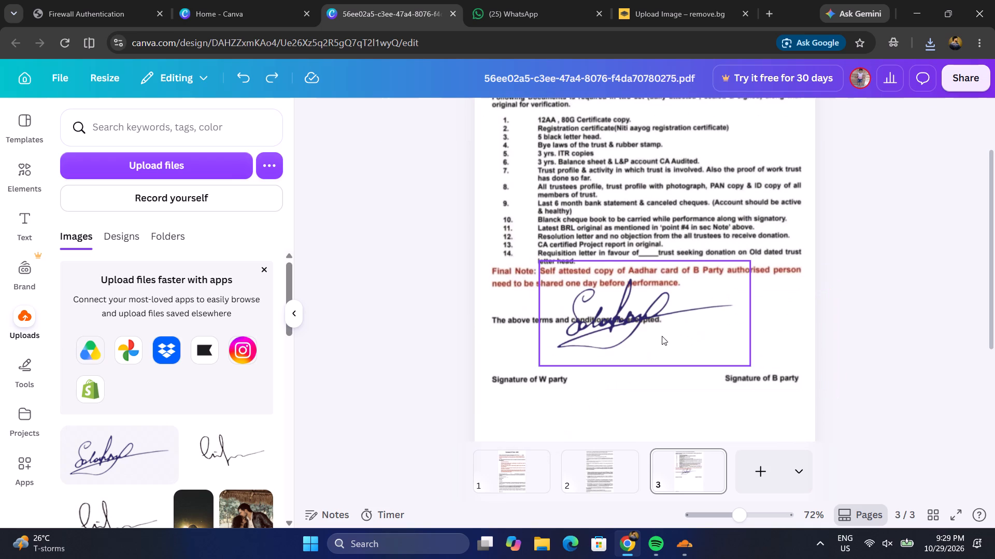
# Crop the signature image slightly at its right edge, keeping the whole signature stroke inside the frame.
pyautogui.click(691, 318)
pyautogui.moveTo(752, 311); pyautogui.dragTo(751, 311)
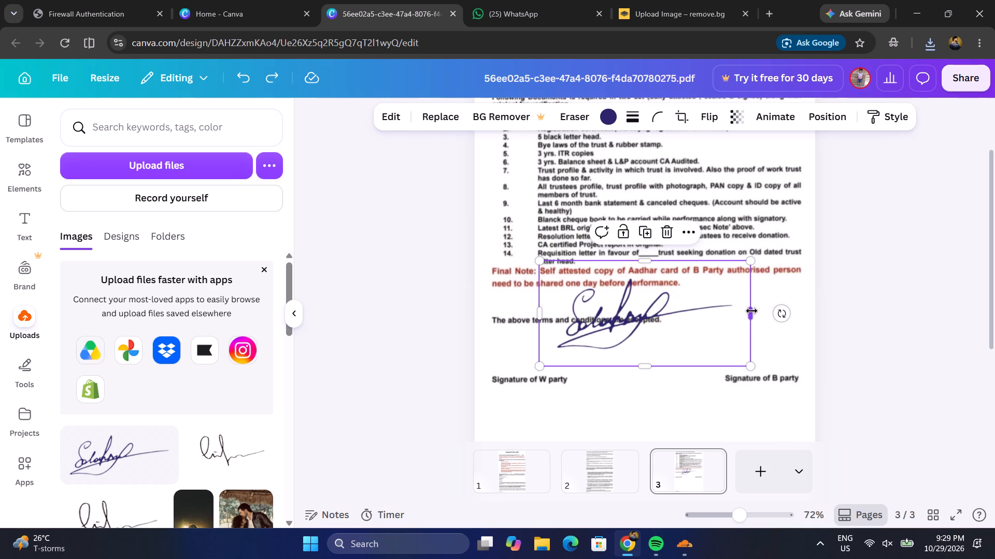
pyautogui.moveTo(751, 311); pyautogui.dragTo(626, 337)
pyautogui.moveTo(626, 309); pyautogui.dragTo(683, 312)
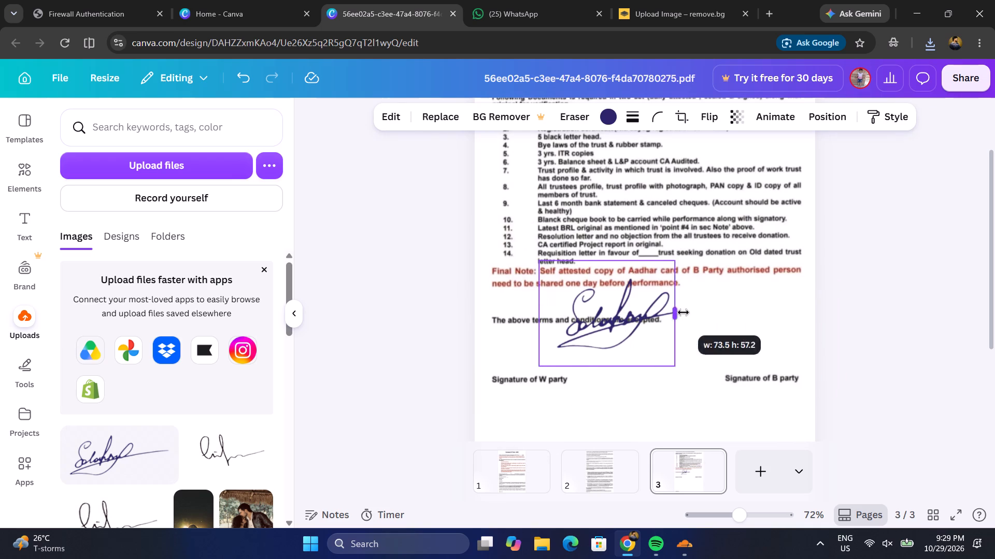
pyautogui.moveTo(683, 312); pyautogui.dragTo(747, 310)
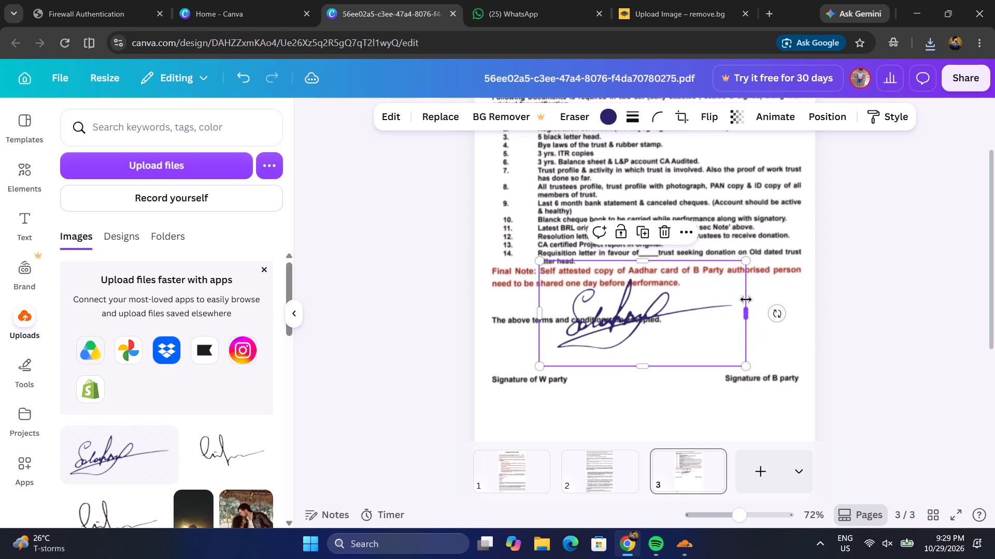
# Scale the signature image down proportionally to about 105.8 wide by 54.1 high.
pyautogui.moveTo(743, 260); pyautogui.dragTo(732, 270)
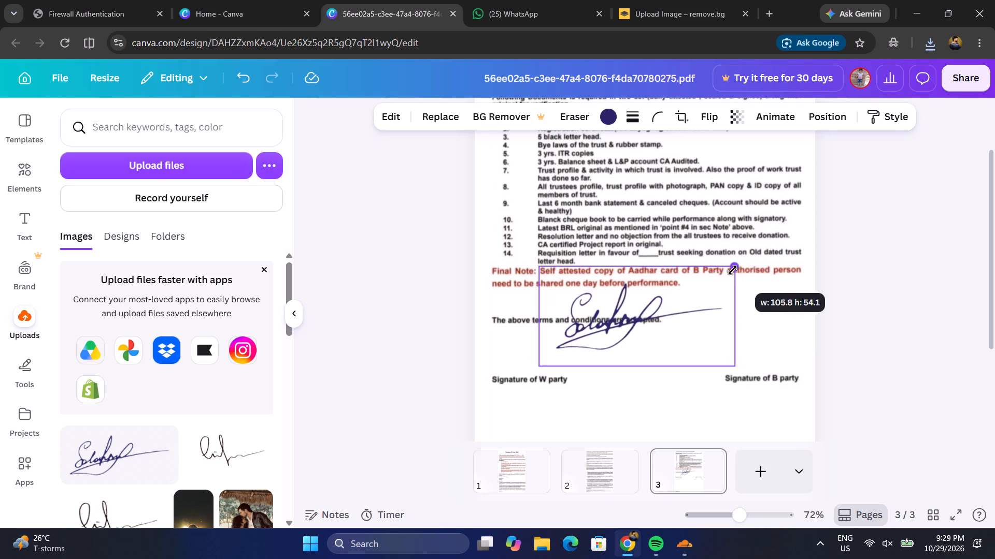
# Scale the signature image down further proportionally, to a little over half its current width.
pyautogui.moveTo(732, 270); pyautogui.dragTo(666, 320)
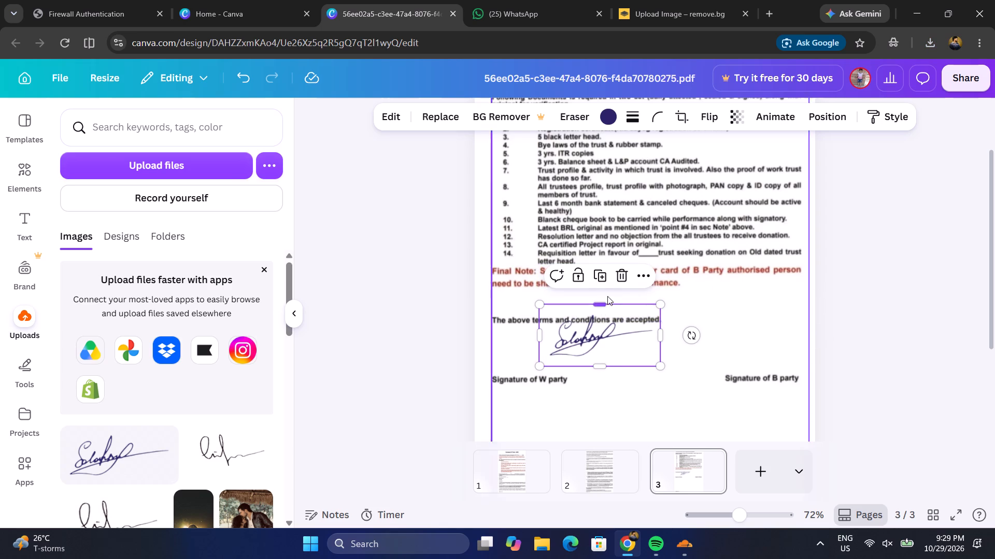
# Rotate the signature image counterclockwise by only a few degrees.
pyautogui.moveTo(691, 339); pyautogui.dragTo(721, 332)
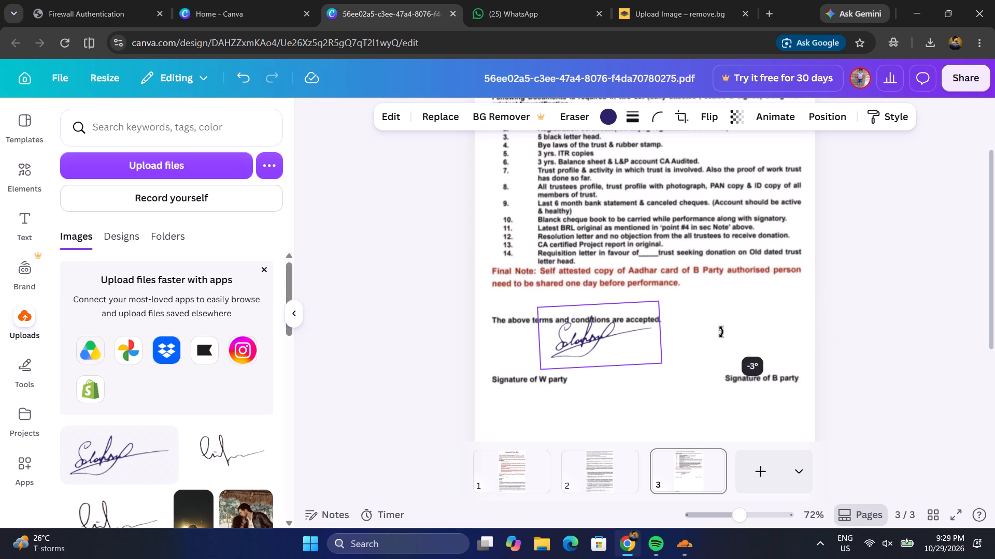
pyautogui.moveTo(721, 332); pyautogui.dragTo(718, 336)
# Move the signature image across and down page 3 until it sits over the "Signature of B party" line.
pyautogui.press('Right')
pyautogui.press('Right')
pyautogui.press('Right')
pyautogui.press('Right')
pyautogui.press('Right')
pyautogui.press('Right')
pyautogui.press('Right')
pyautogui.press('Right')
pyautogui.press('Right')
pyautogui.press('Right')
pyautogui.press('Right')
pyautogui.press('Right')
pyautogui.press('Right')
pyautogui.press('Right')
pyautogui.press('Right')
pyautogui.press('Right')
pyautogui.press('Right')
pyautogui.press('Right')
pyautogui.press('Right')
pyautogui.press('Right')
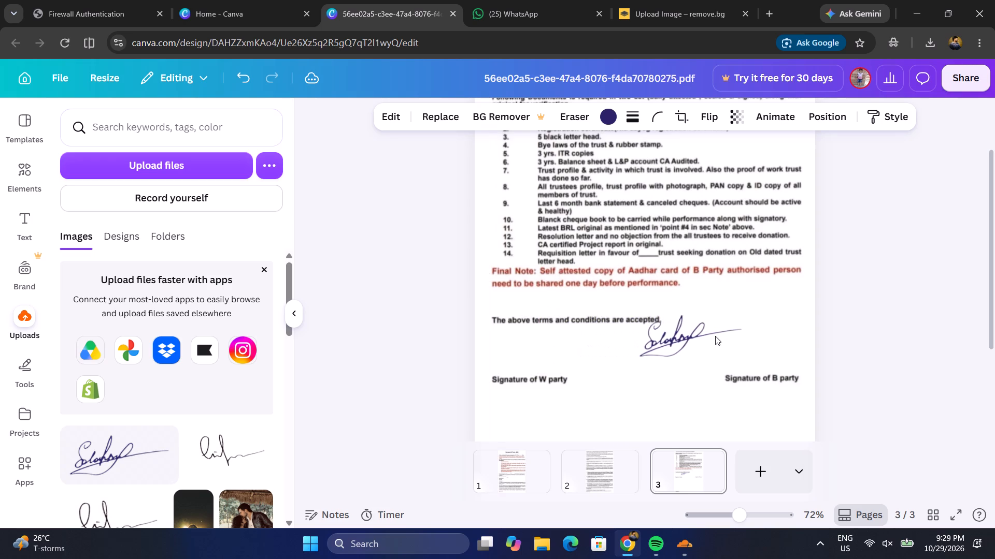
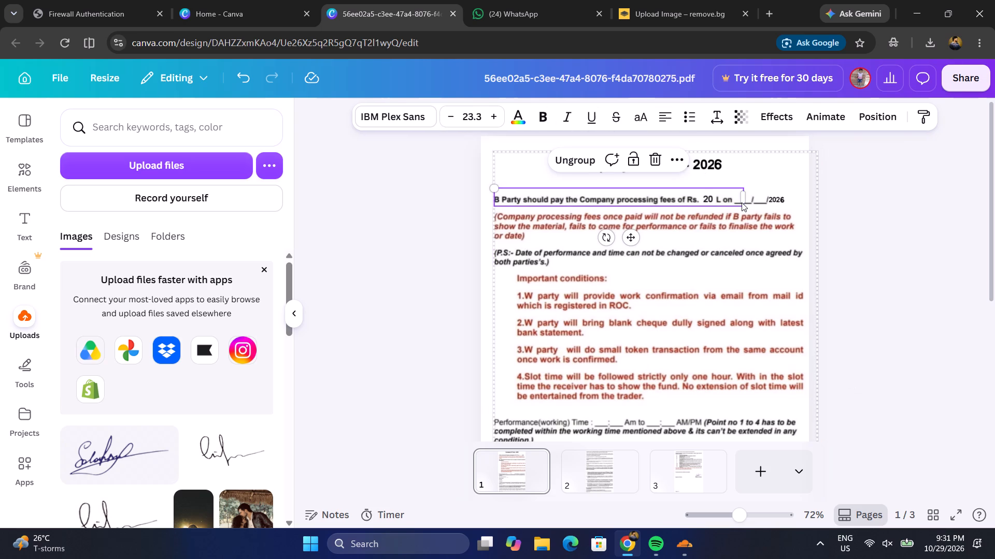
# Open the text options for adding a text element to page 1, beside the company processing fees line.
pyautogui.click(774, 186)
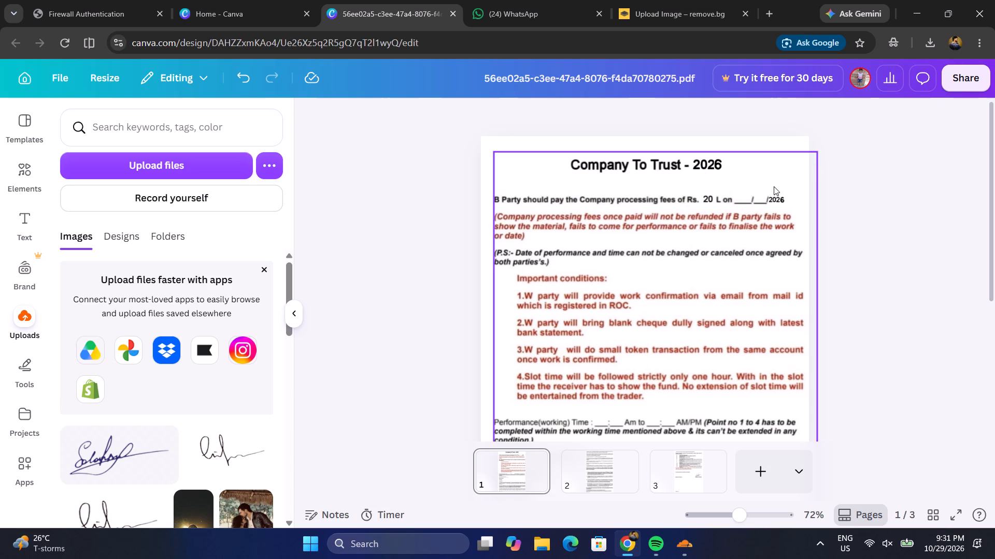
pyautogui.click(755, 194)
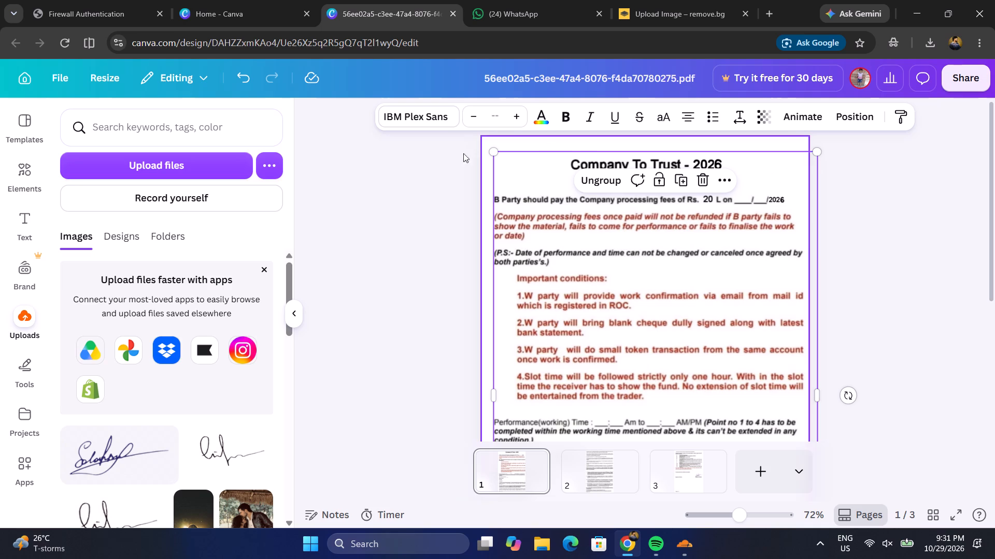
pyautogui.click(31, 321)
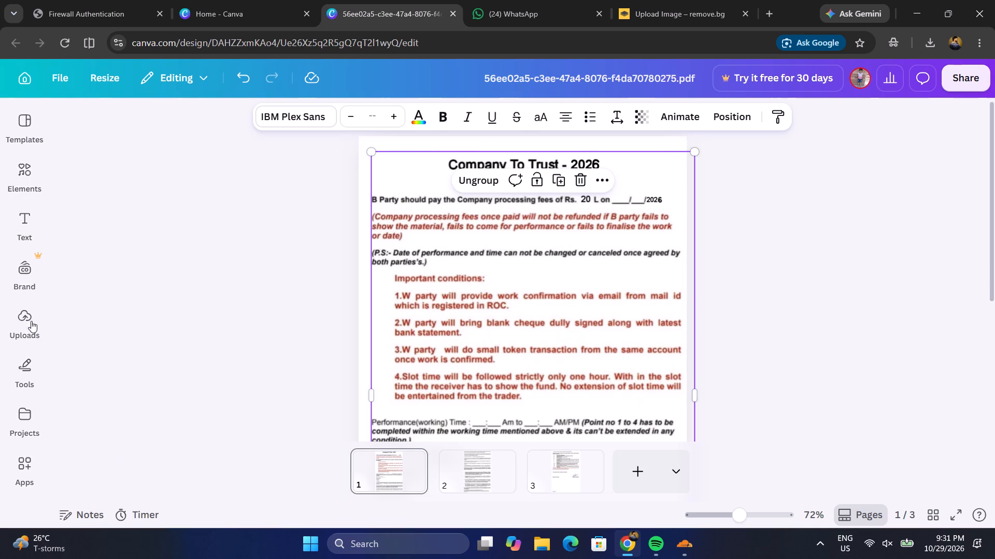
pyautogui.click(23, 223)
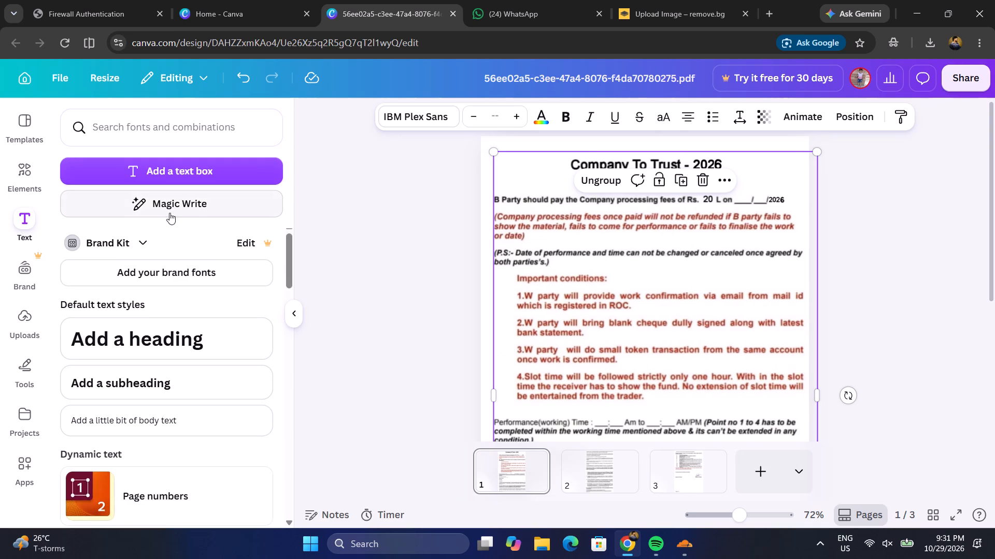
# Add text boxes on page 1, leaving one as placeholder and filling the other with "30" and "10" separated by several spaces.
pyautogui.click(227, 170)
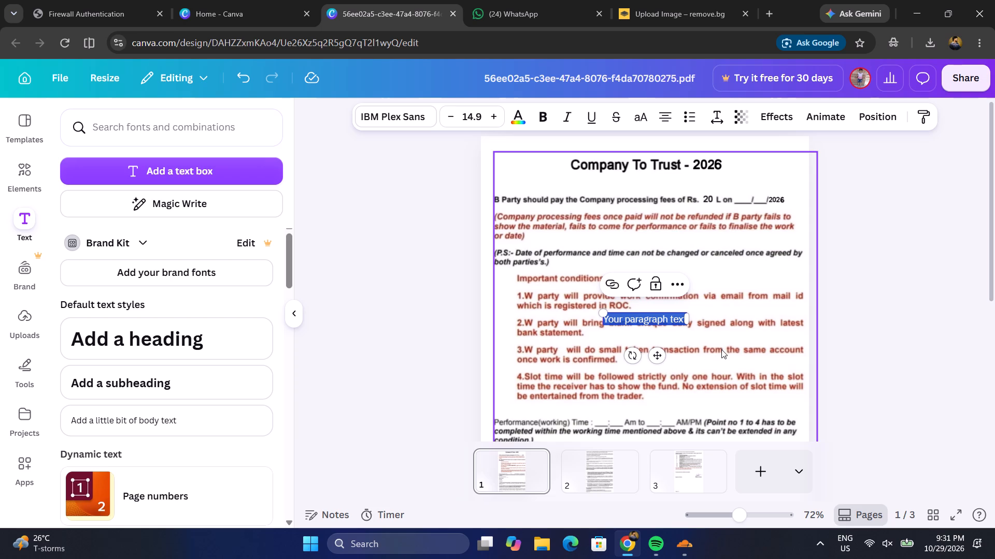
pyautogui.click(688, 212)
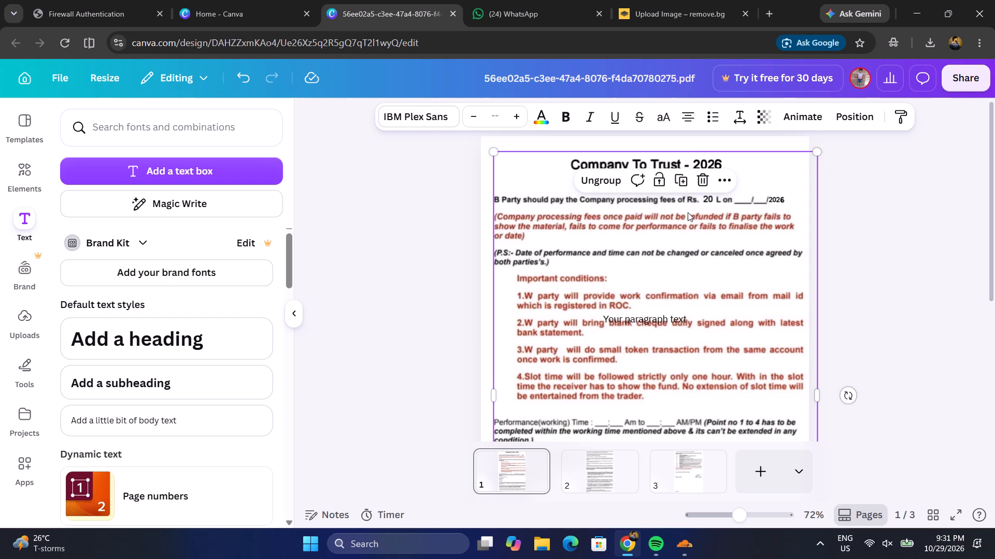
pyautogui.click(243, 174)
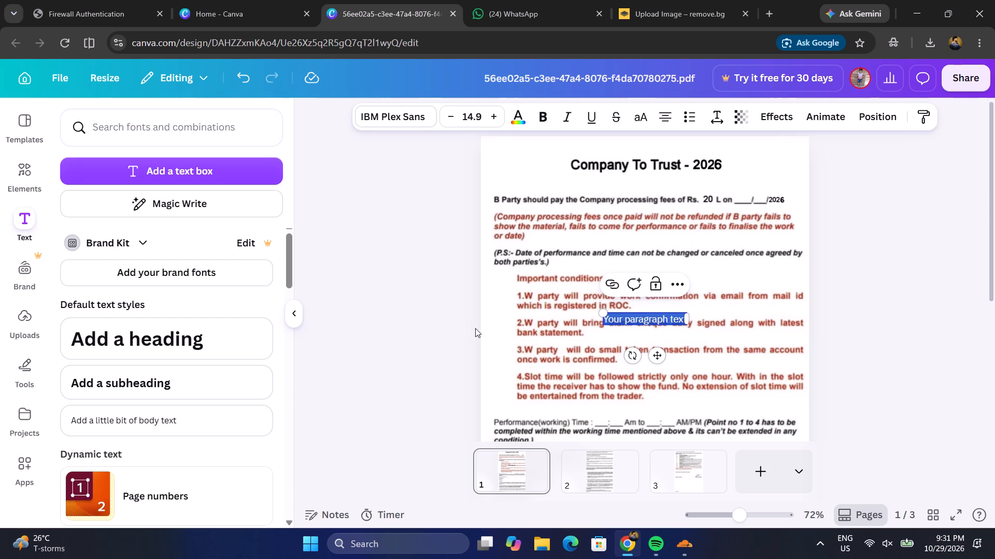
pyautogui.write('30')
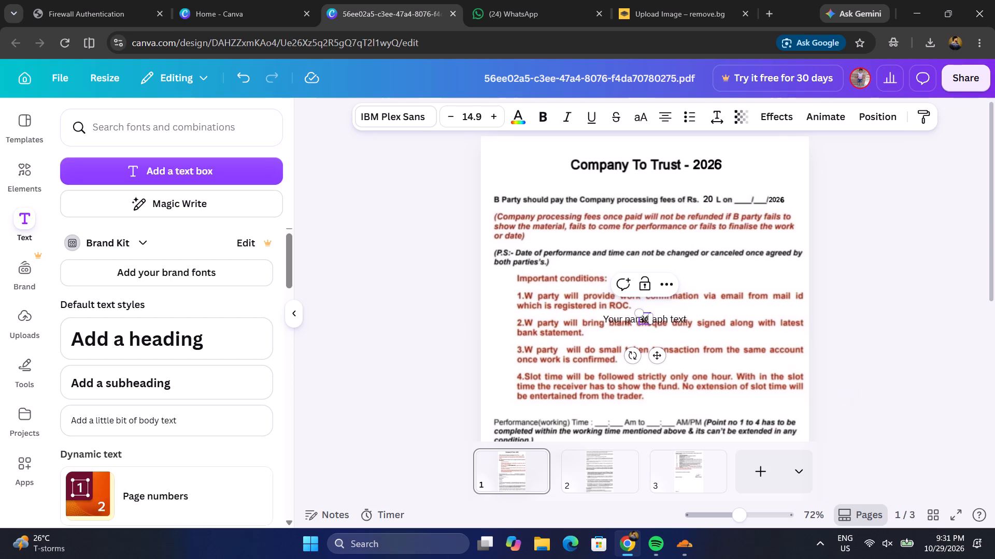
pyautogui.press('space')
pyautogui.press('space')
pyautogui.press('space')
pyautogui.press('space')
pyautogui.press('space')
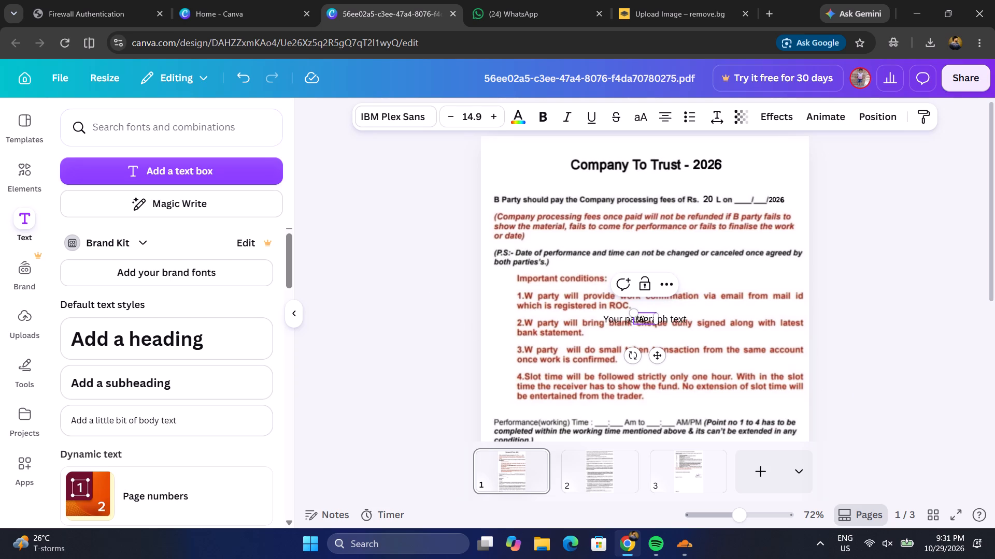
pyautogui.write('10')
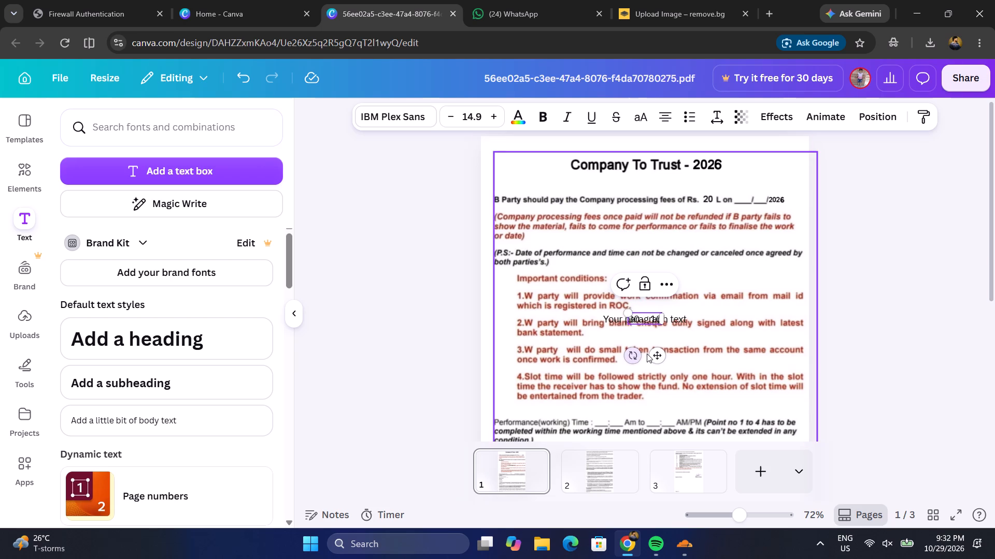
pyautogui.moveTo(652, 355); pyautogui.dragTo(756, 236)
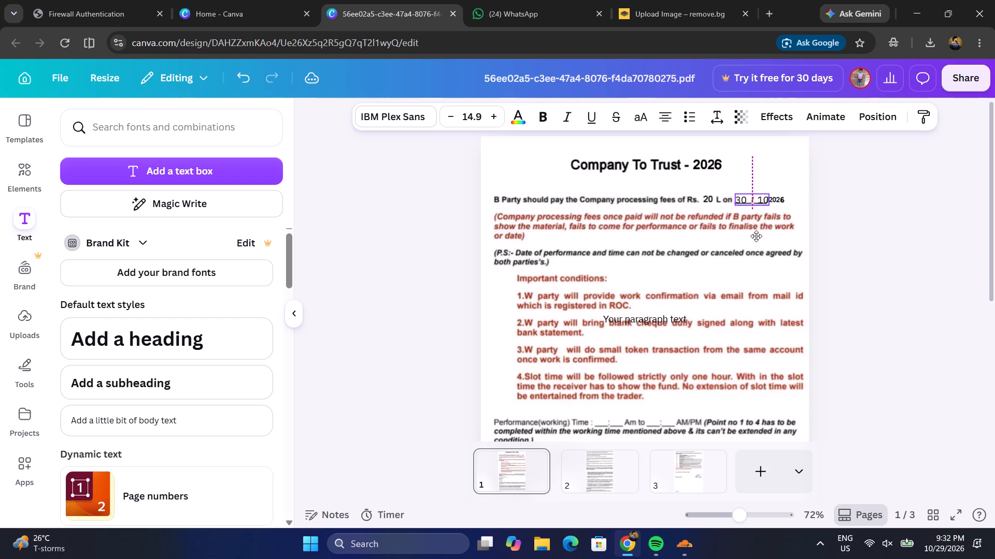
pyautogui.moveTo(756, 236); pyautogui.dragTo(755, 234)
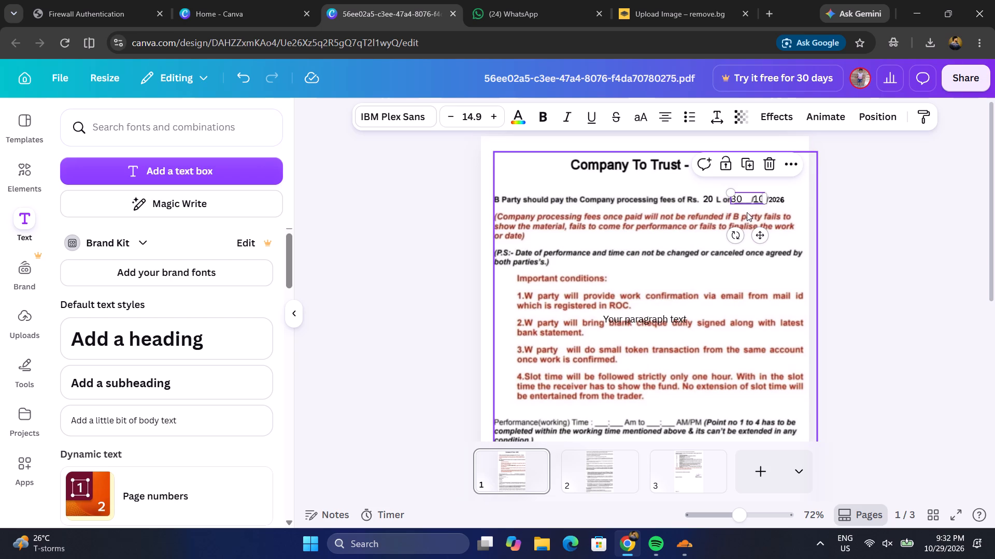
pyautogui.click(748, 201)
pyautogui.press('BackSpace')
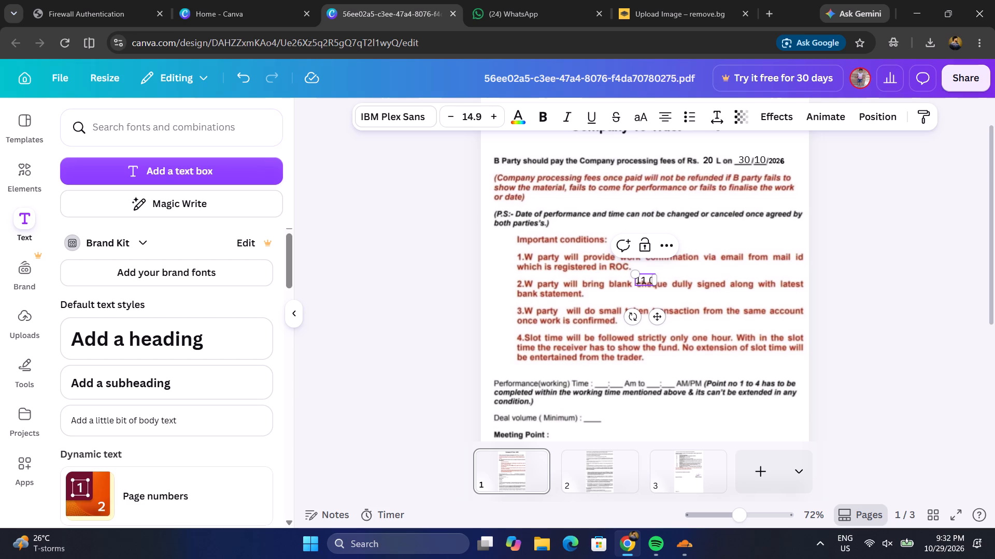
pyautogui.press('BackSpace')
pyautogui.press('space')
pyautogui.write('00')
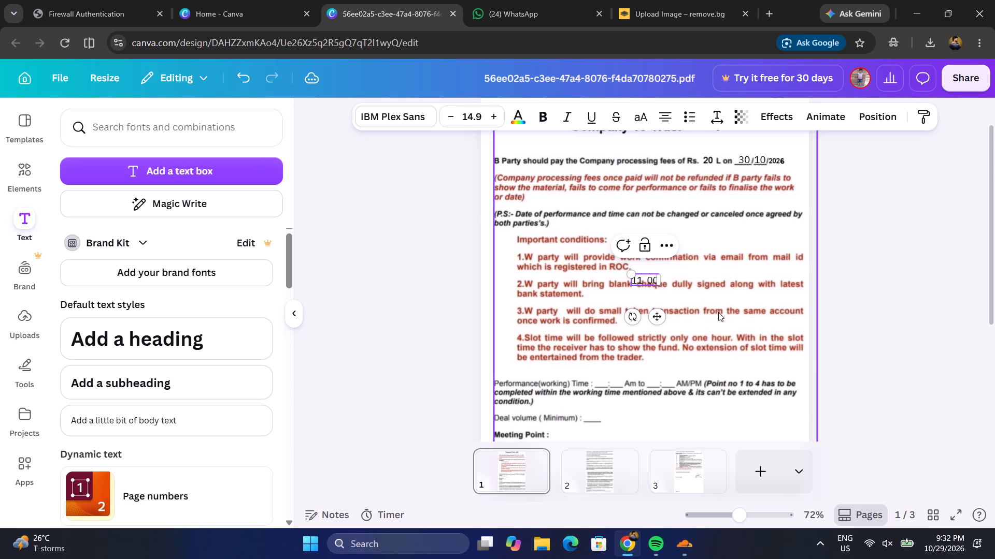
pyautogui.moveTo(659, 316); pyautogui.dragTo(622, 414)
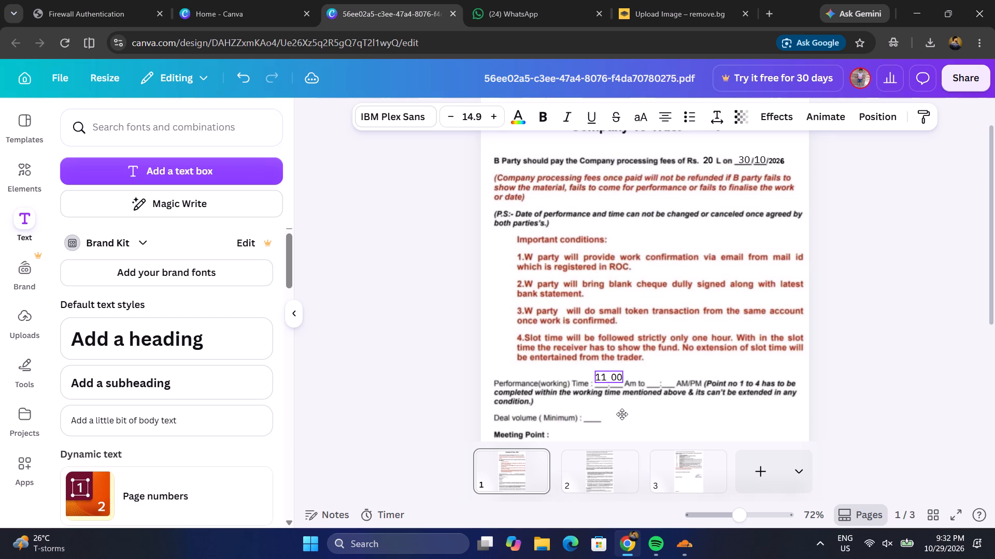
pyautogui.moveTo(622, 414); pyautogui.dragTo(622, 419)
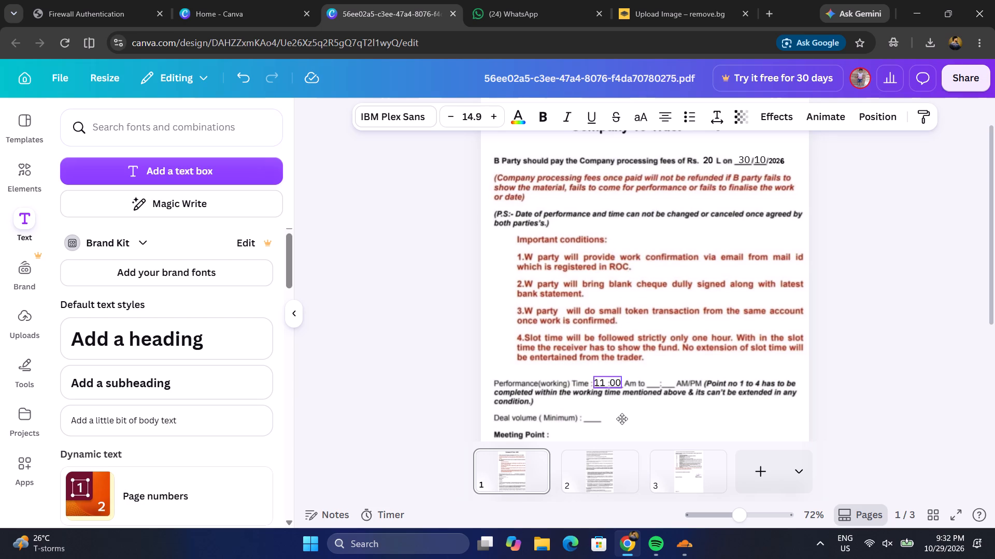
pyautogui.moveTo(622, 419); pyautogui.dragTo(622, 419)
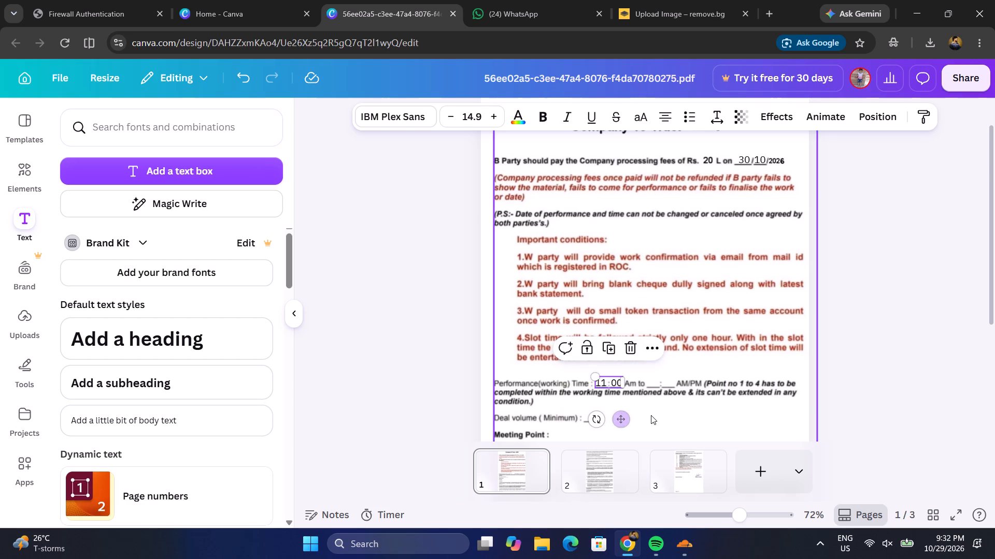
pyautogui.click(651, 415)
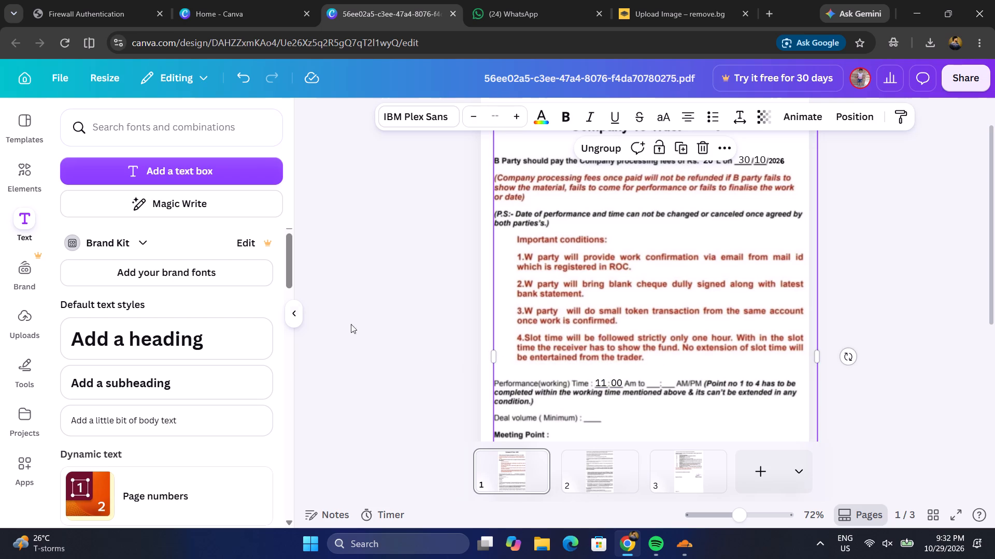
# Add a text box reading "05 00" and align it over the end-time blanks of the Performance(working) Time line.
pyautogui.click(242, 176)
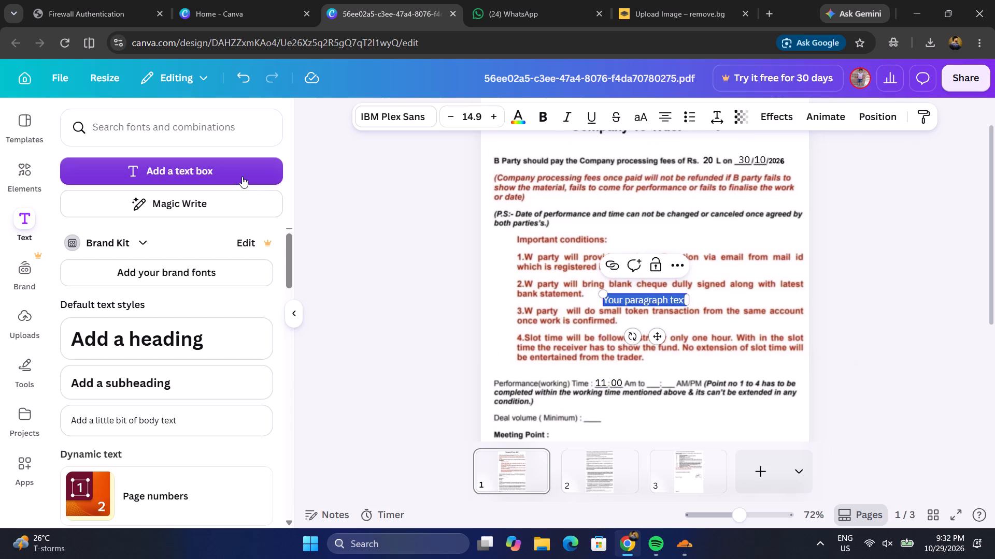
pyautogui.write('05')
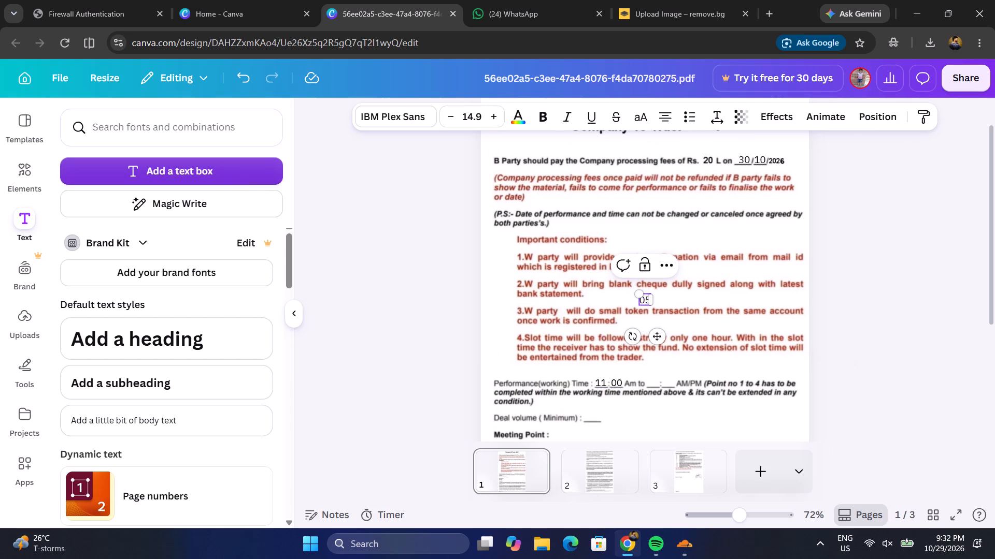
pyautogui.press('space')
pyautogui.press('space')
pyautogui.write('00')
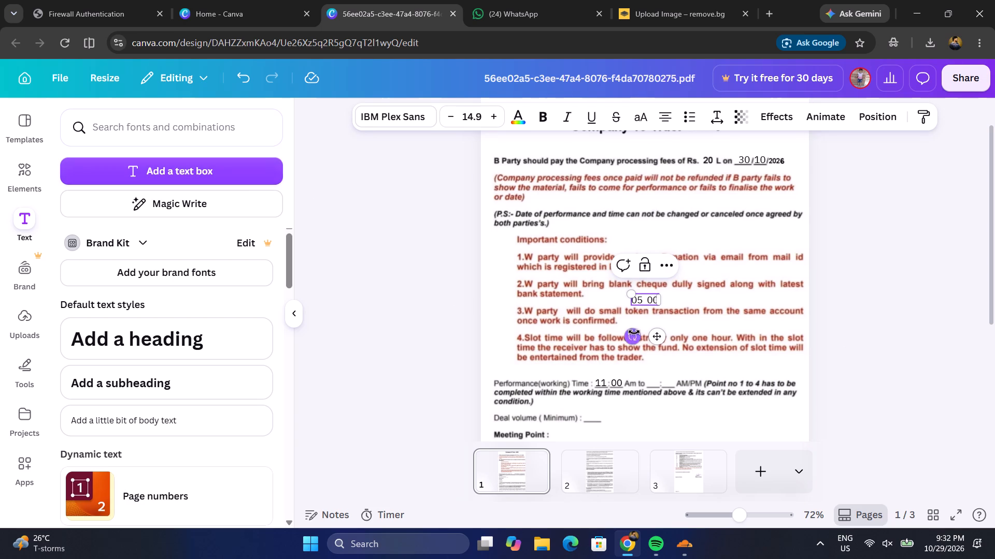
pyautogui.moveTo(653, 339); pyautogui.dragTo(673, 422)
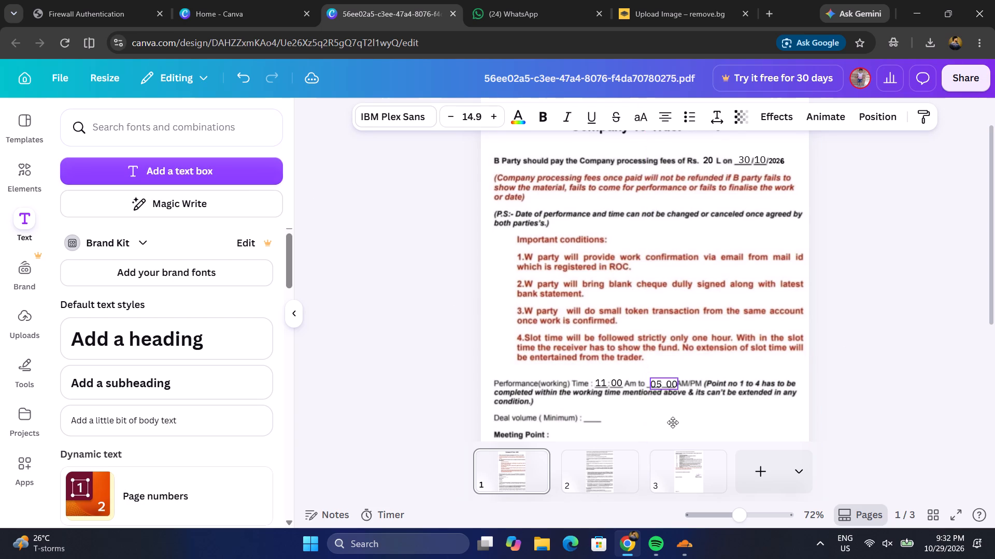
pyautogui.moveTo(673, 422); pyautogui.dragTo(672, 421)
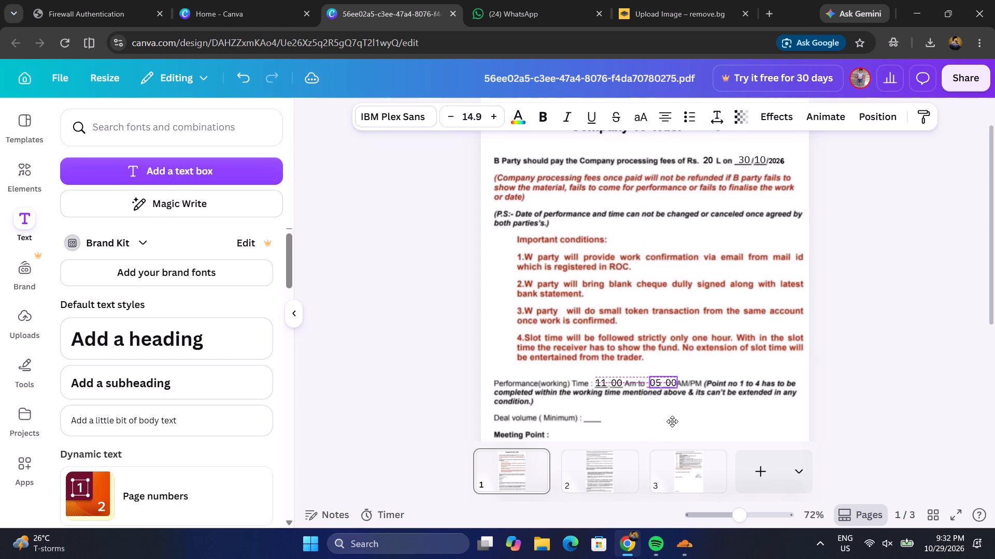
pyautogui.moveTo(672, 421); pyautogui.dragTo(672, 421)
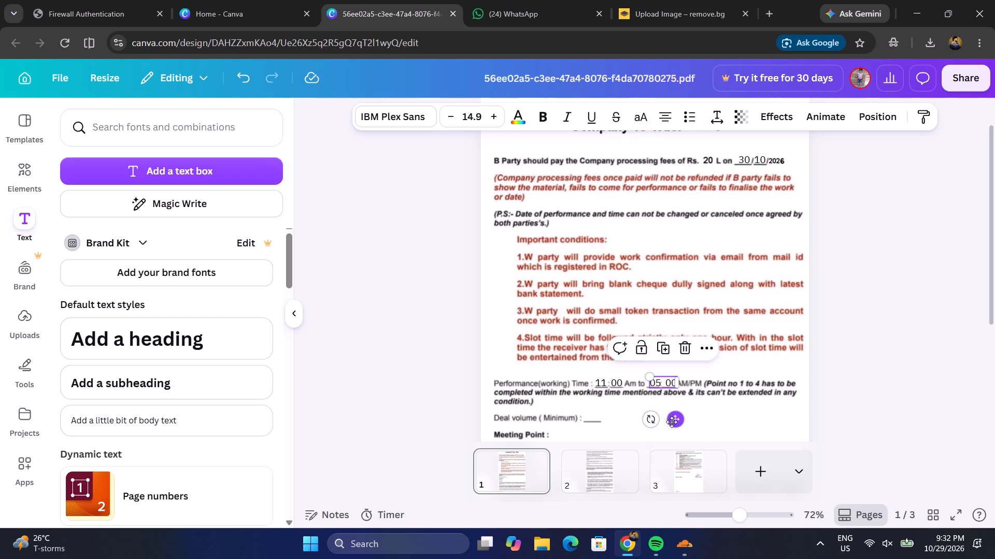
pyautogui.press('Left')
pyautogui.press('Left')
pyautogui.press('Right')
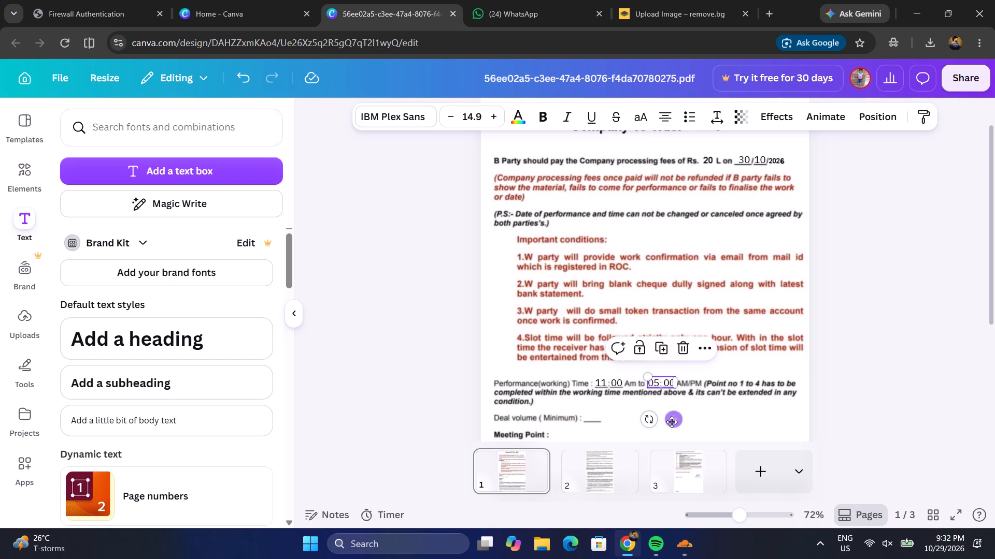
pyautogui.click(744, 420)
# Add a text box reading "20" and place it over the blank of the Deal volume (Minimum) line.
pyautogui.scroll(-2, 744, 420)
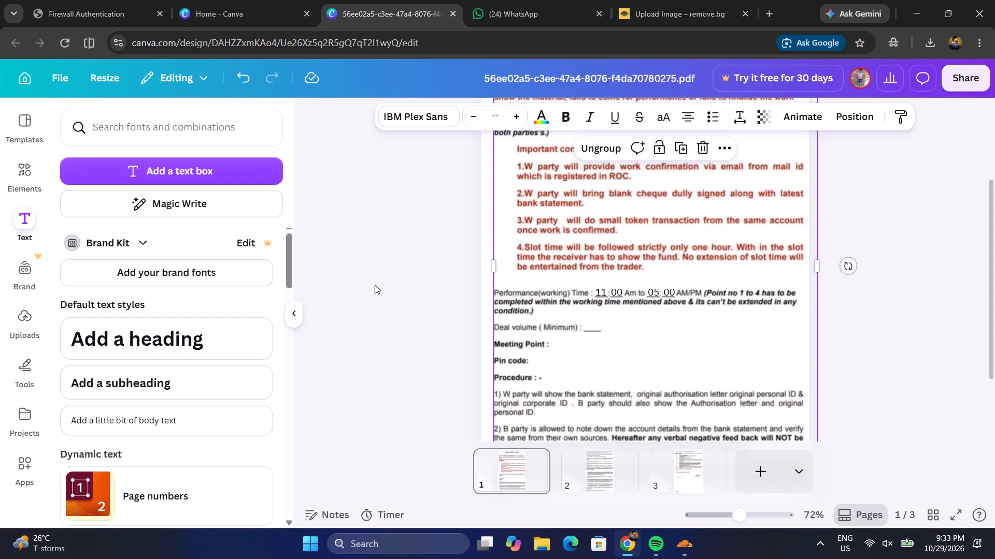
pyautogui.click(227, 184)
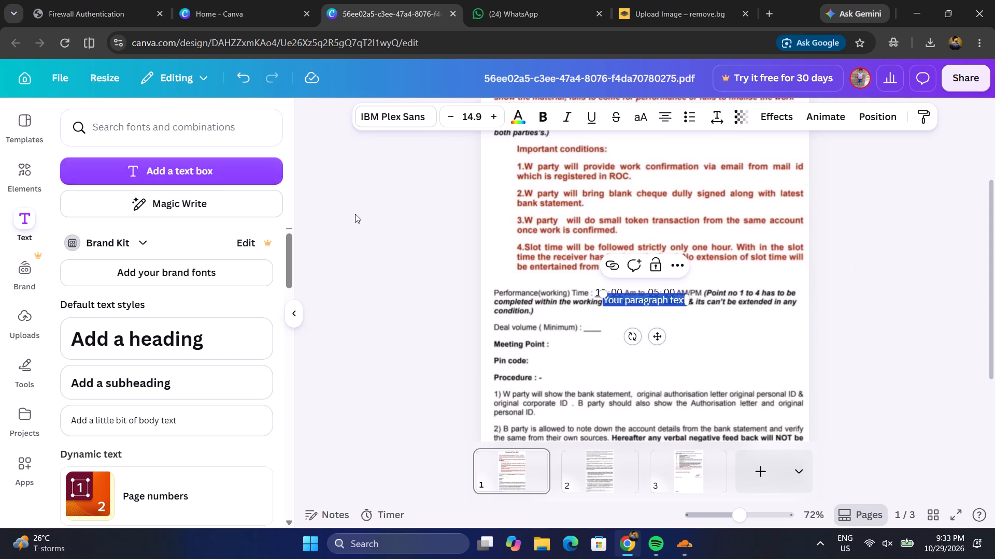
pyautogui.write('20')
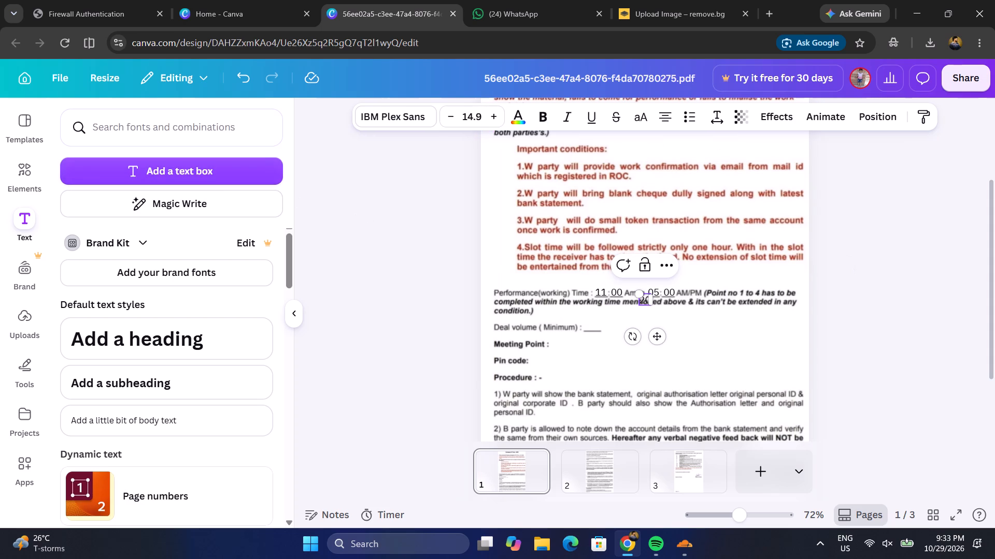
pyautogui.moveTo(658, 337); pyautogui.dragTo(656, 340)
pyautogui.moveTo(656, 340); pyautogui.dragTo(603, 364)
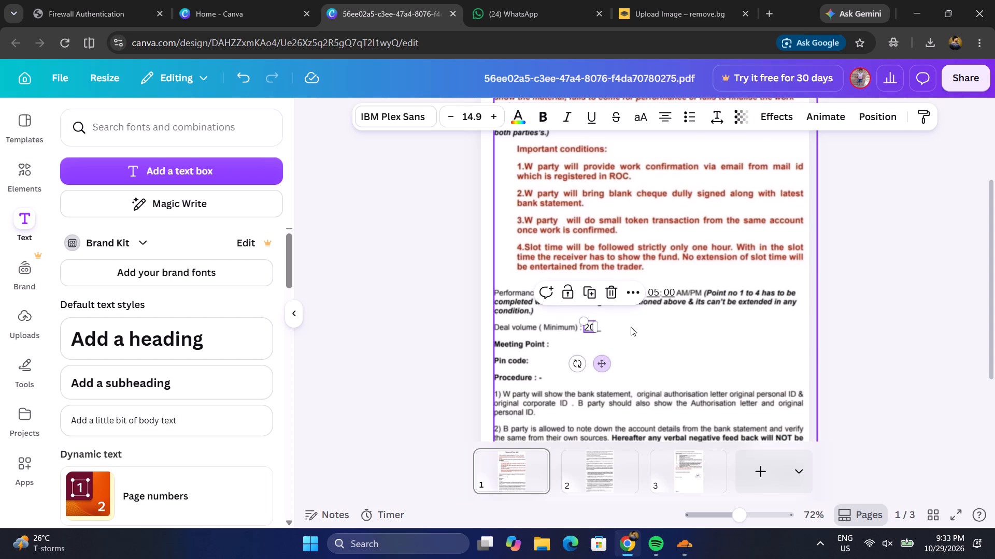
pyautogui.click(631, 328)
# Add a text box reading "Cash Available" and position it just after the 20 blank on the Deal volume line.
pyautogui.click(194, 178)
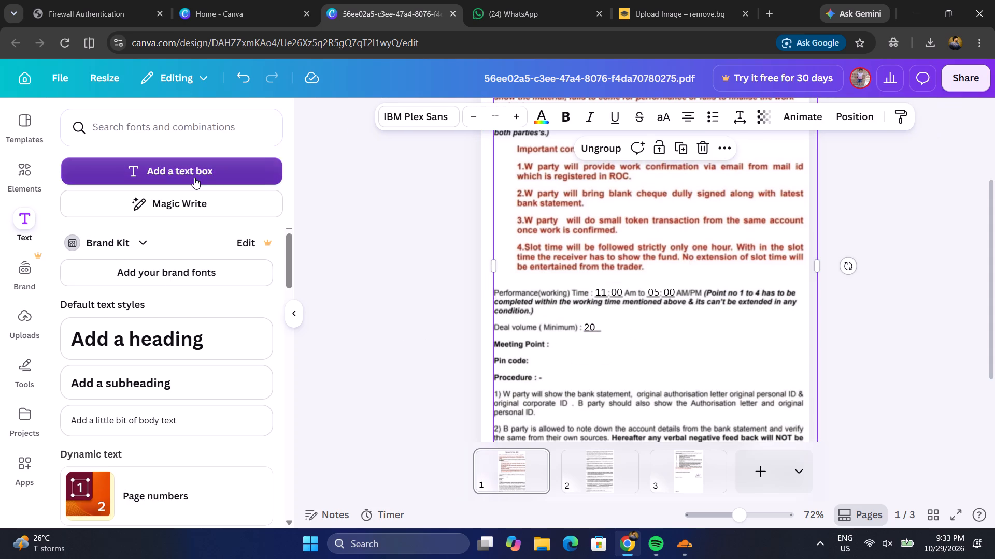
pyautogui.write('Cash Available')
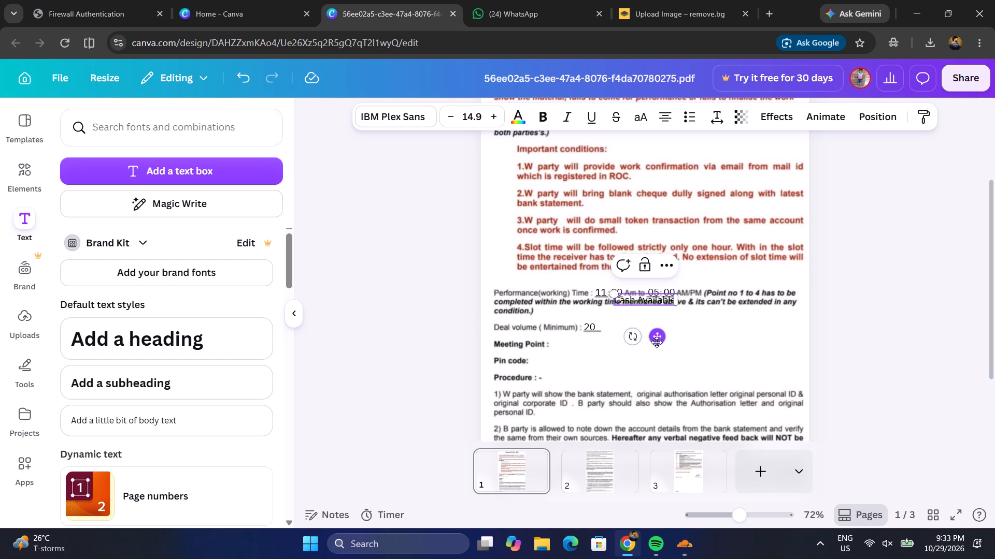
pyautogui.moveTo(658, 340); pyautogui.dragTo(652, 365)
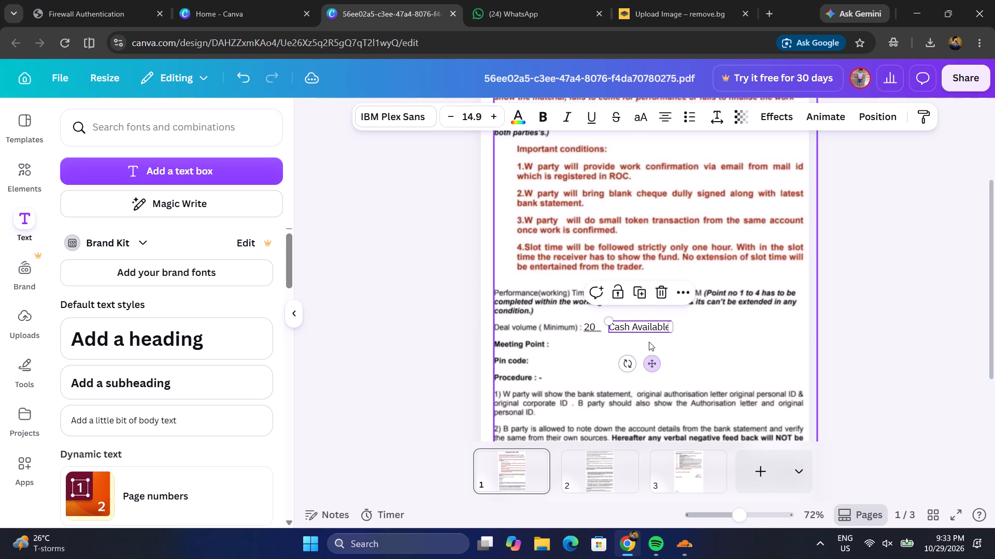
pyautogui.hotkey('shift', ')')
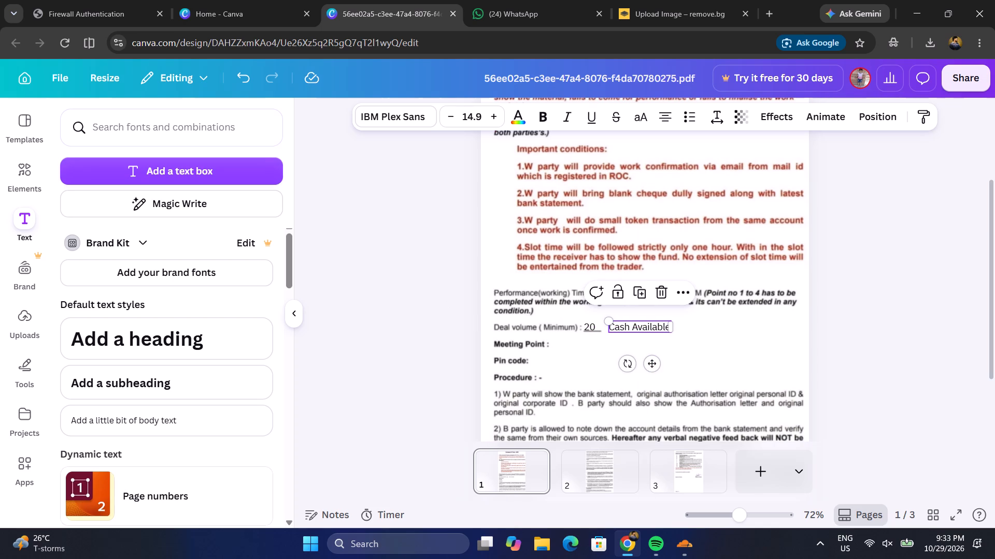
pyautogui.press('Left')
pyautogui.press('Left')
pyautogui.press('Left')
pyautogui.press('Left')
pyautogui.press('Left')
pyautogui.press('Left')
pyautogui.press('Left')
pyautogui.press('Left')
pyautogui.press('Left')
pyautogui.press('Left')
pyautogui.press('Left')
pyautogui.press('Left')
pyautogui.press('Left')
pyautogui.press('Left')
pyautogui.press('Left')
pyautogui.press('Left')
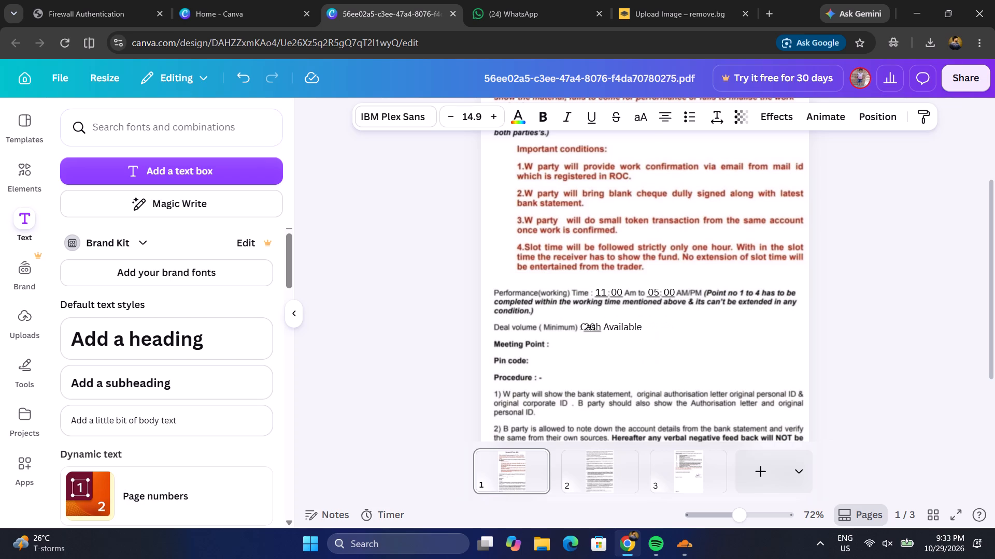
pyautogui.press('Right')
pyautogui.press('Right')
pyautogui.press('Right')
pyautogui.press('Right')
pyautogui.press('Right')
pyautogui.press('Right')
pyautogui.press('Right')
pyautogui.press('Right')
pyautogui.press('Right')
pyautogui.press('Right')
pyautogui.press('Right')
pyautogui.press('Right')
pyautogui.press('Right')
pyautogui.press('Right')
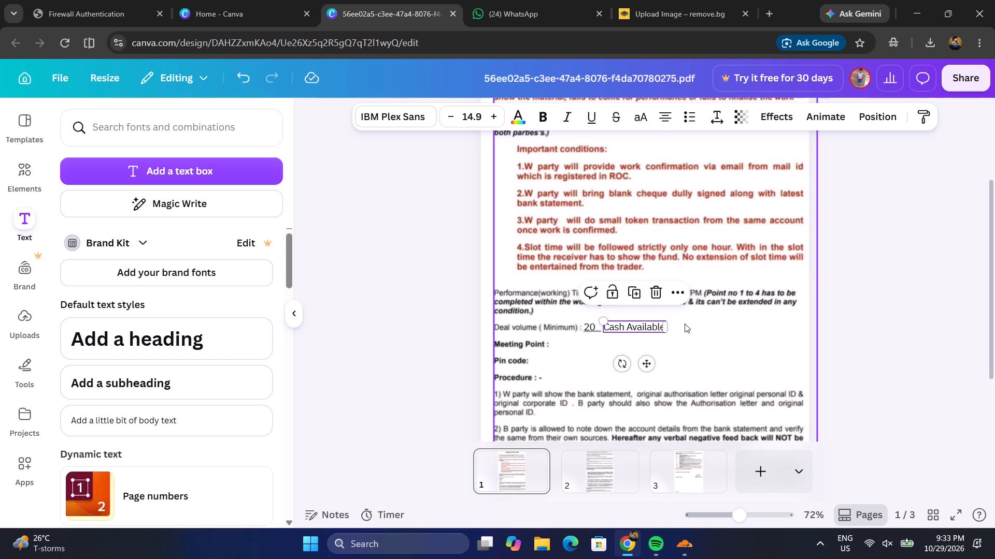
# Enclose the "Cash Available" text in parentheses so it reads "(Cash Available)", and deselect everything.
pyautogui.click(646, 326)
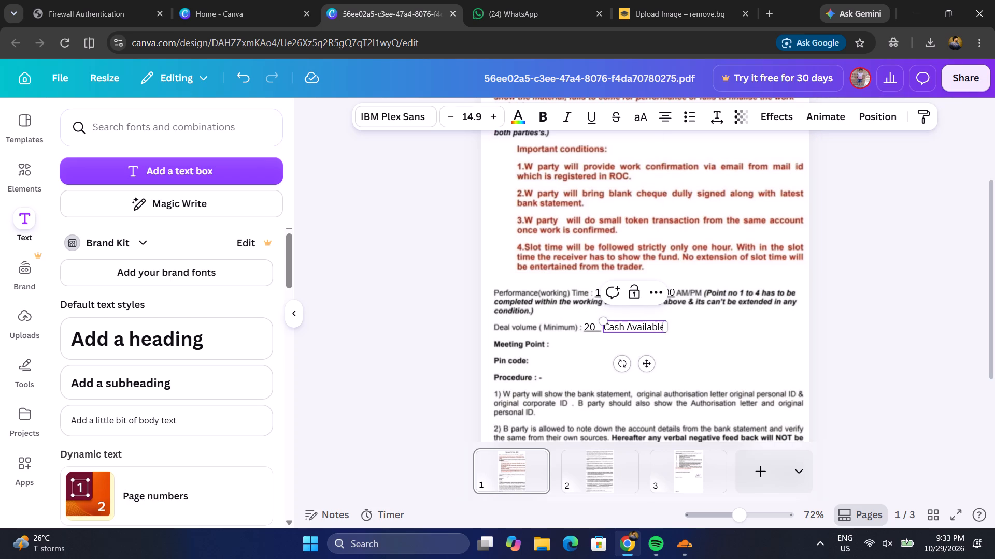
pyautogui.press('Right')
pyautogui.press('Right')
pyautogui.press('Right')
pyautogui.press('Right')
pyautogui.hotkey('shift', ')')
pyautogui.press('Left')
pyautogui.press('Left')
pyautogui.press('Left')
pyautogui.press('Left')
pyautogui.press('Left')
pyautogui.press('Left')
pyautogui.press('Left')
pyautogui.press('Left')
pyautogui.press('Left')
pyautogui.press('Left')
pyautogui.press('Left')
pyautogui.press('Left')
pyautogui.press('Left')
pyautogui.press('Left')
pyautogui.press('Left')
pyautogui.press('Left')
pyautogui.press('Left')
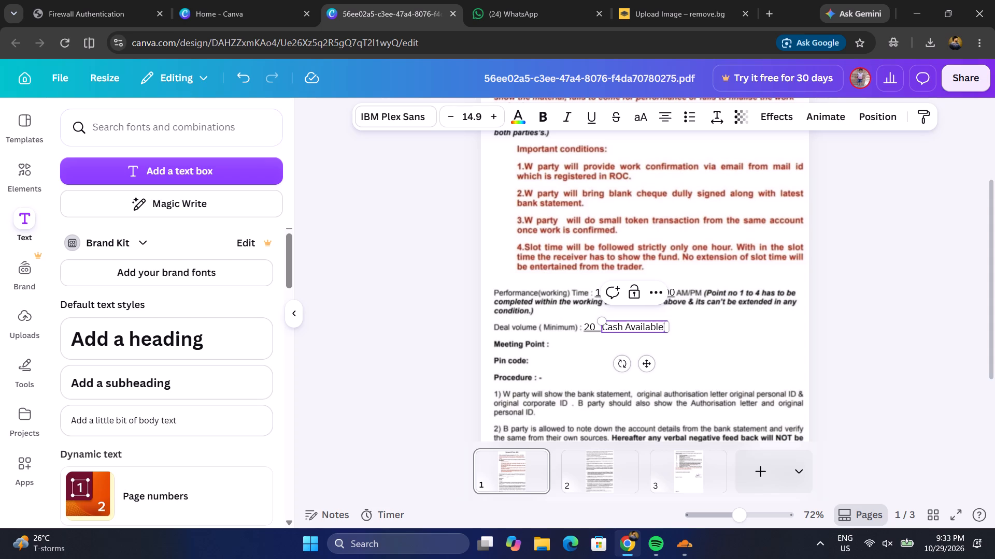
pyautogui.press('Right')
pyautogui.press('Right')
pyautogui.press('Left')
pyautogui.press('Left')
pyautogui.hotkey('shift', '(')
pyautogui.click(677, 350)
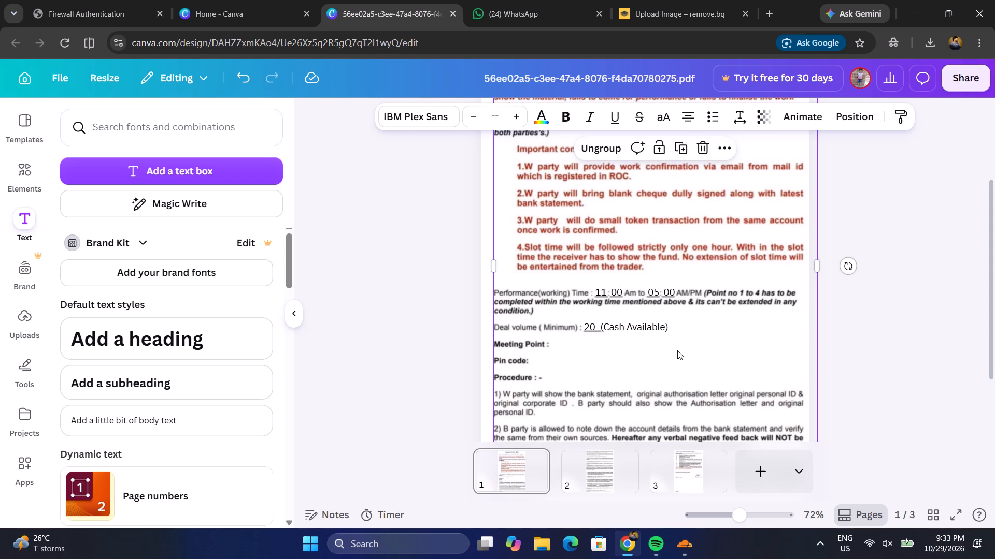
pyautogui.click(457, 338)
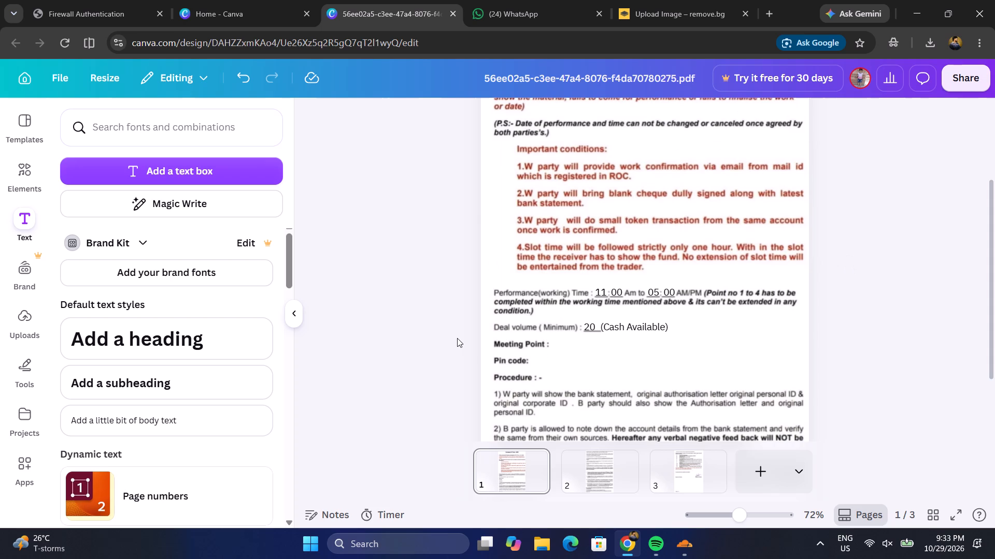
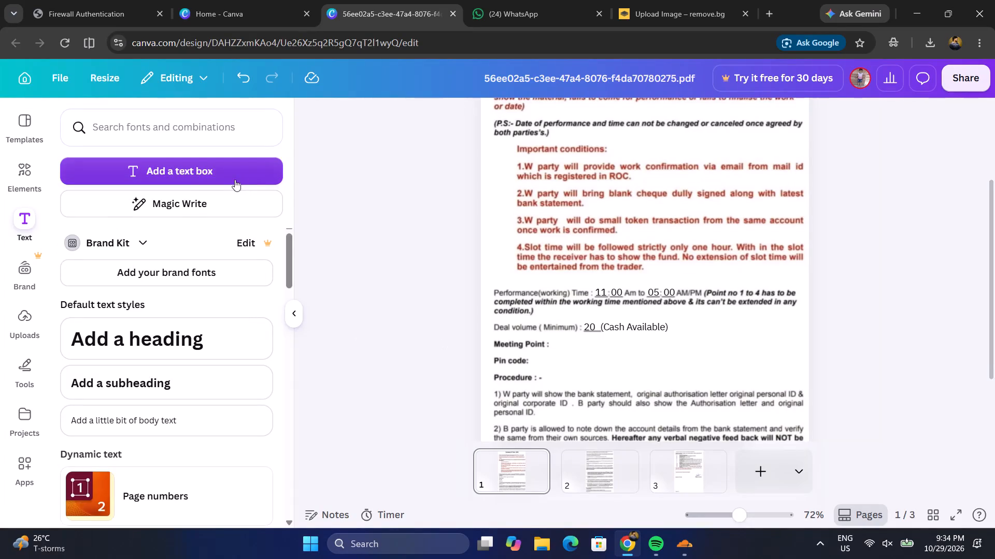
# Add a text box reading "Hotel apple tree Kargil Agra", widen it to fit one line, and place it after the Meeting Point label.
pyautogui.click(208, 175)
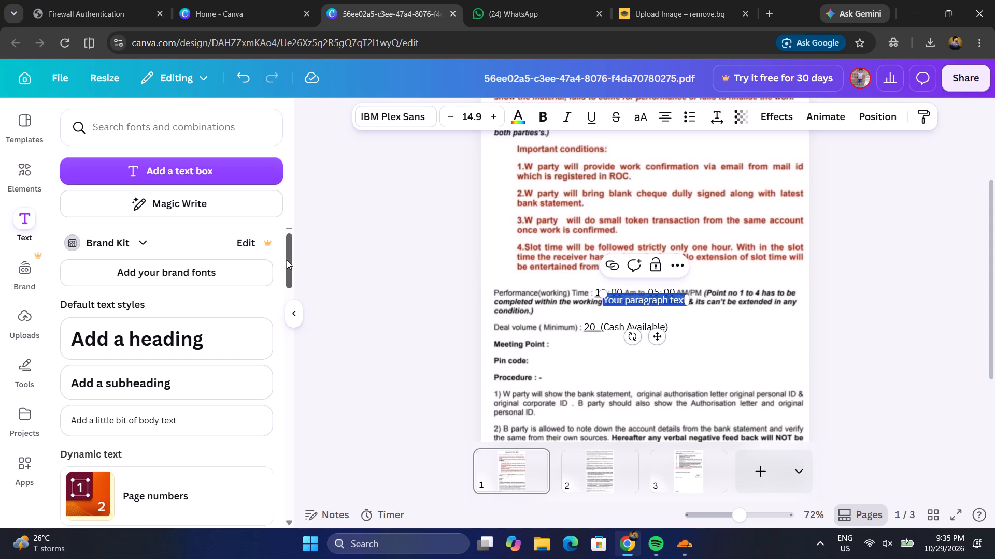
pyautogui.click(201, 167)
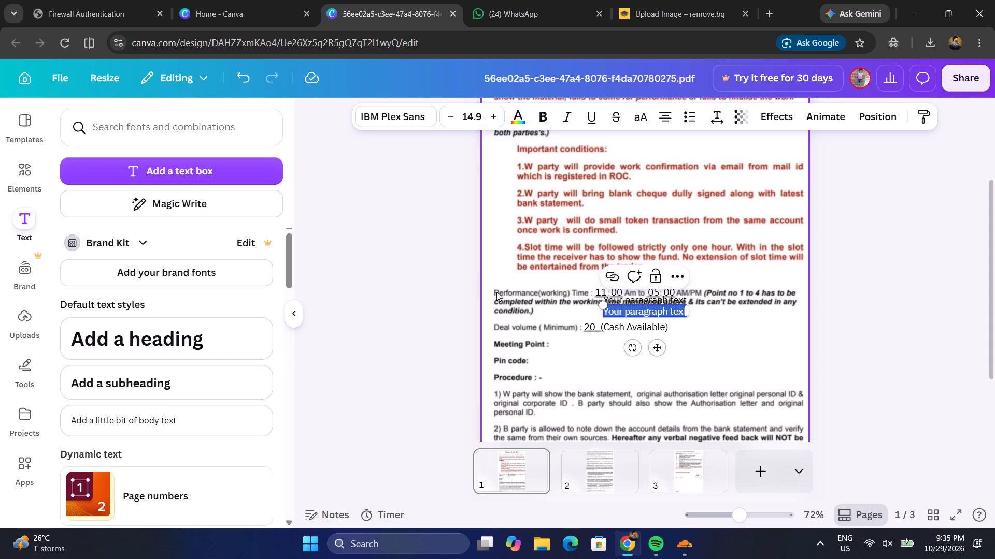
pyautogui.hotkey('shift', 'h')
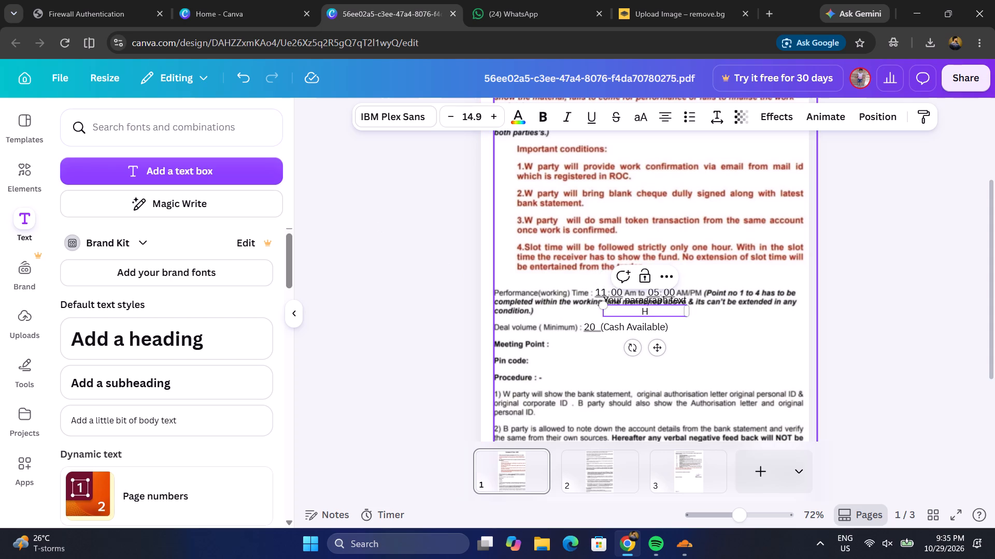
pyautogui.write('otel')
pyautogui.press('space')
pyautogui.write('apple')
pyautogui.press('space')
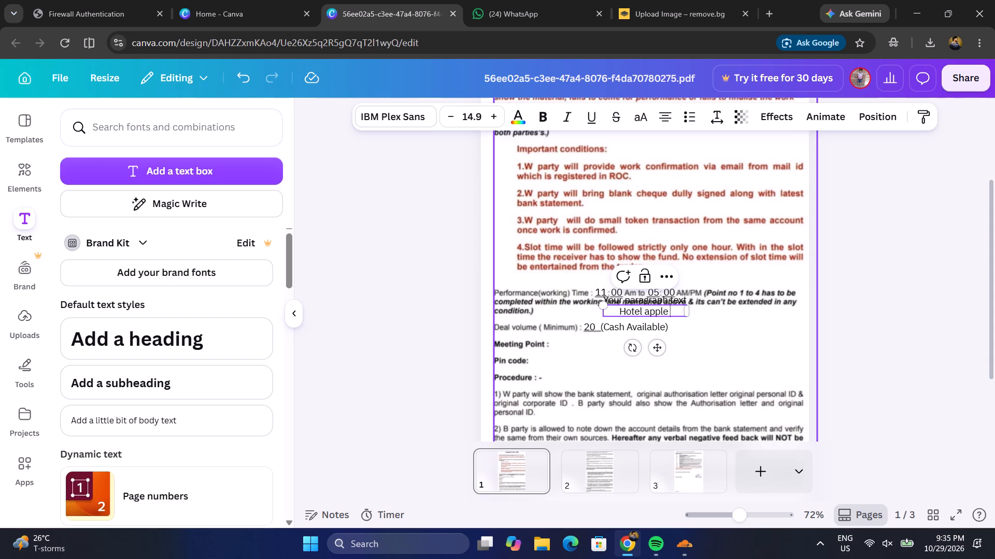
pyautogui.write('tree')
pyautogui.press('space')
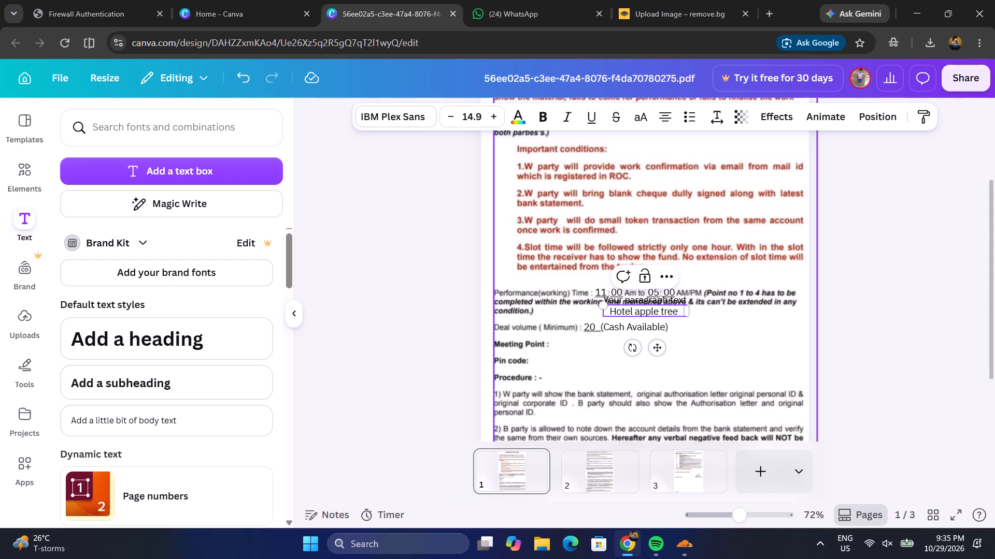
pyautogui.write('Kargil')
pyautogui.press('space')
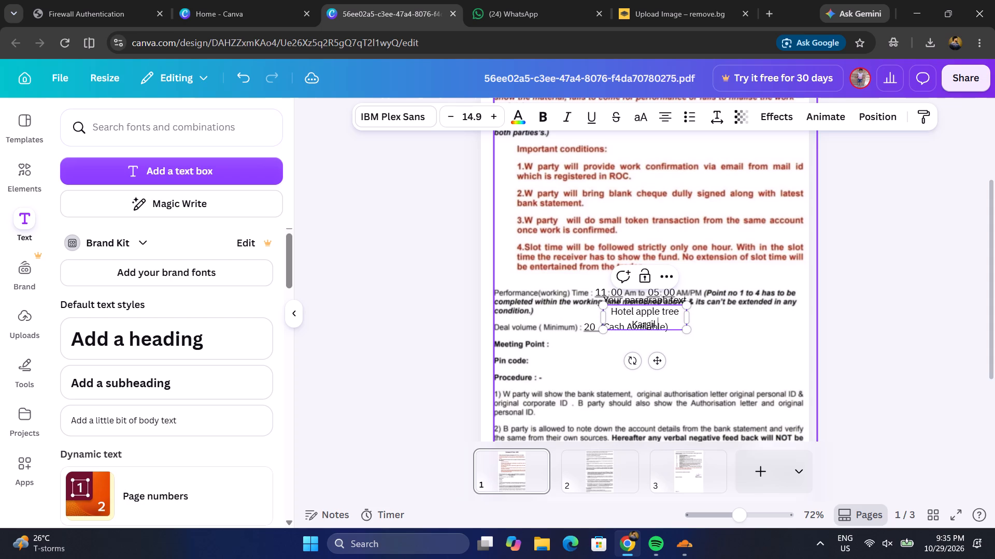
pyautogui.write('Agra')
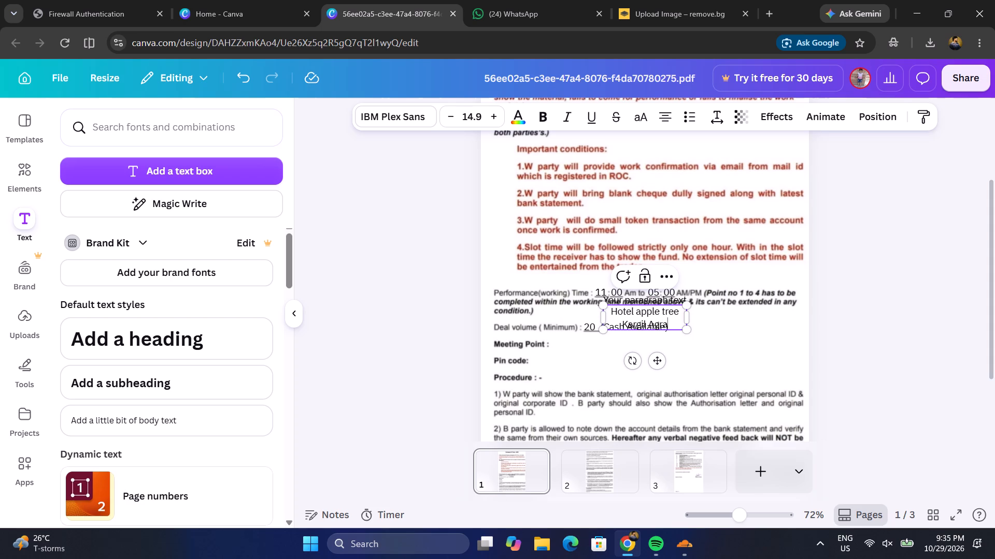
pyautogui.moveTo(687, 320); pyautogui.dragTo(721, 321)
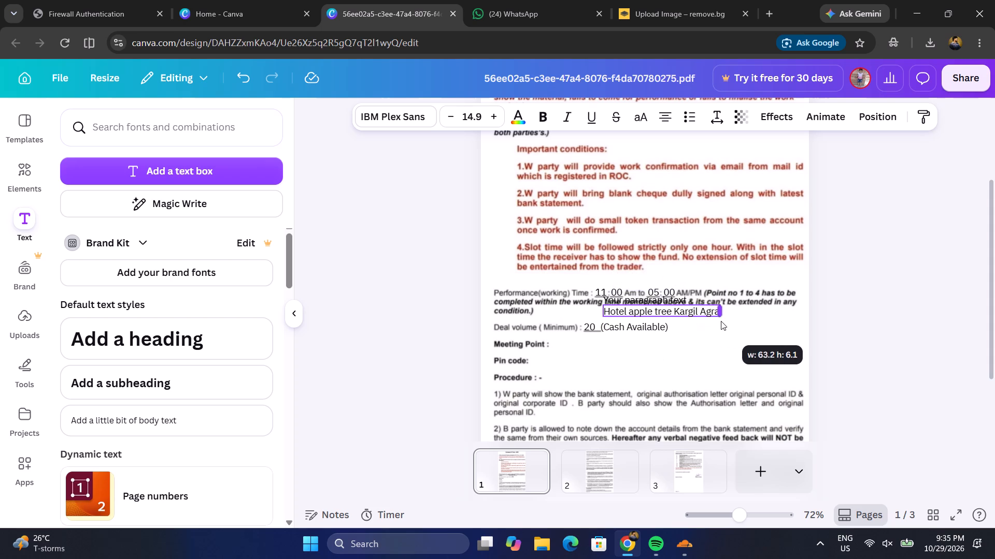
pyautogui.moveTo(721, 321); pyautogui.dragTo(723, 321)
pyautogui.moveTo(678, 346); pyautogui.dragTo(625, 390)
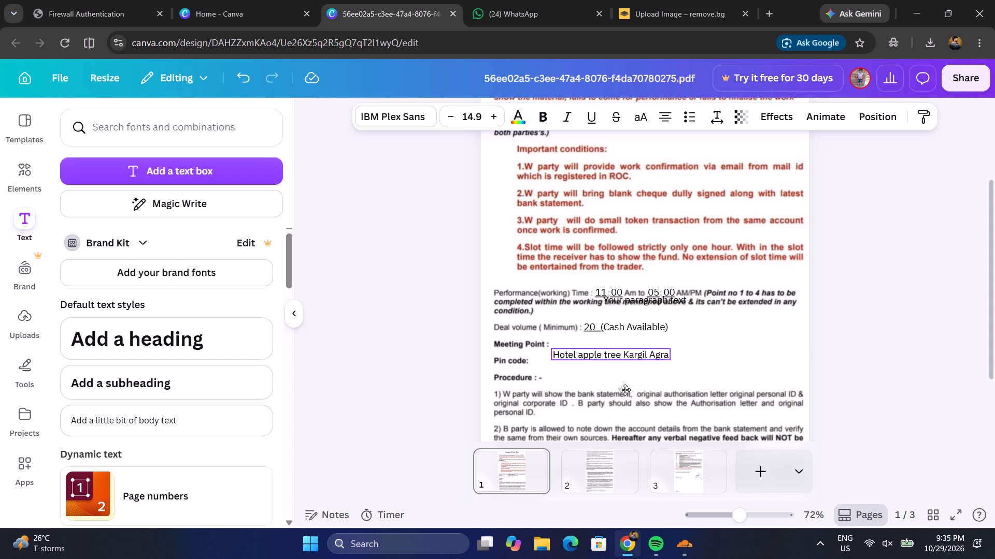
pyautogui.moveTo(625, 390); pyautogui.dragTo(626, 379)
pyautogui.click(559, 377)
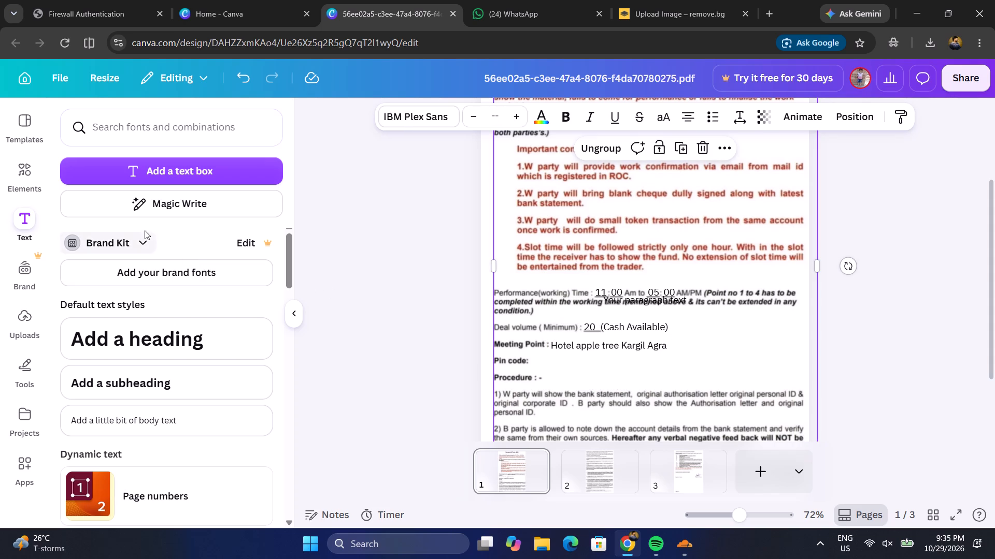
# Add a text box reading "282007" and place it just after the Pin code label on page 1.
pyautogui.click(176, 170)
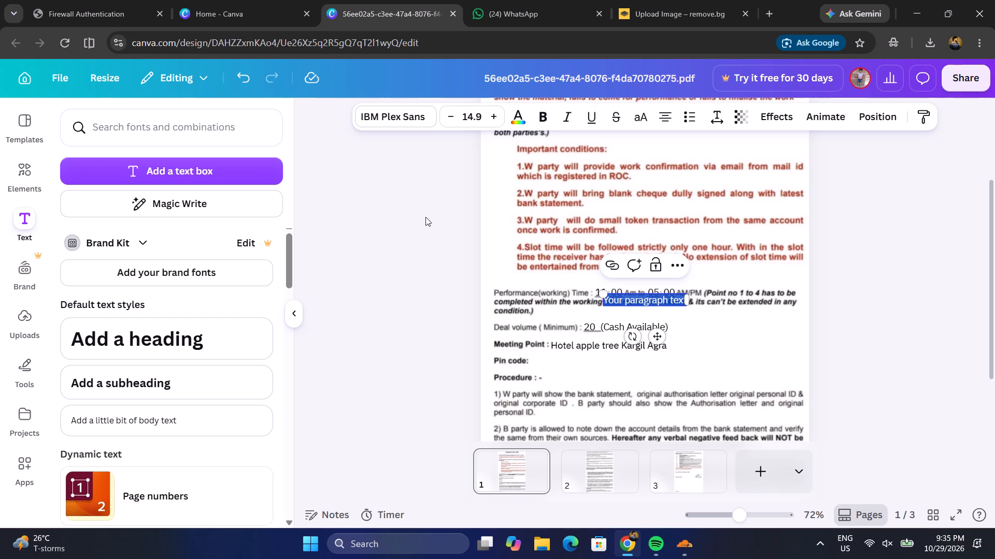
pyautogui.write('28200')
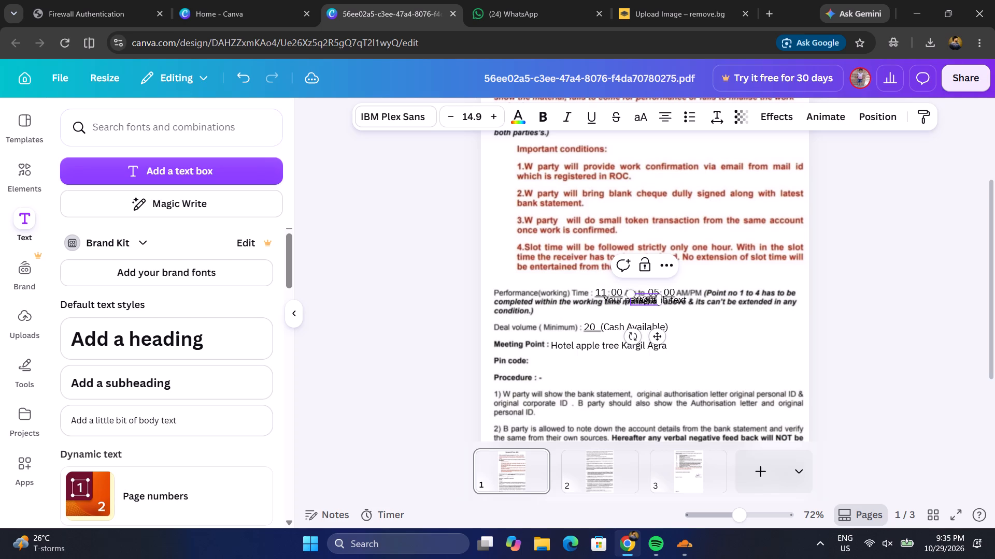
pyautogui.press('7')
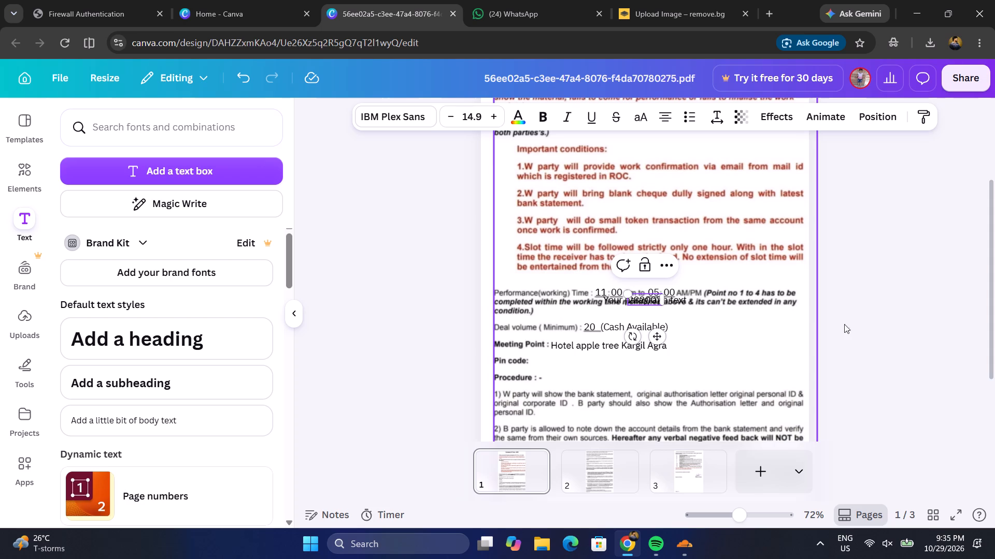
pyautogui.moveTo(658, 339); pyautogui.dragTo(584, 405)
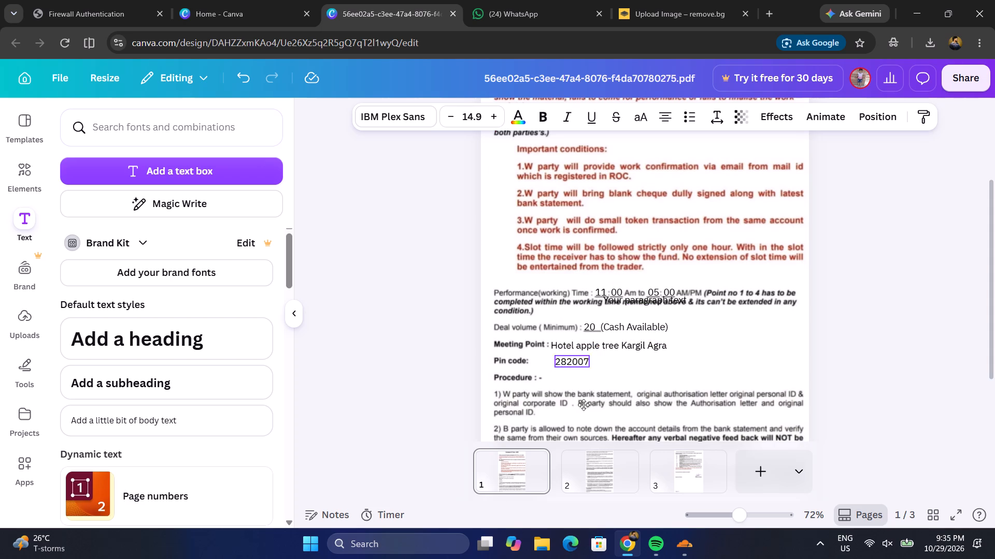
pyautogui.moveTo(584, 405); pyautogui.dragTo(565, 400)
pyautogui.click(634, 381)
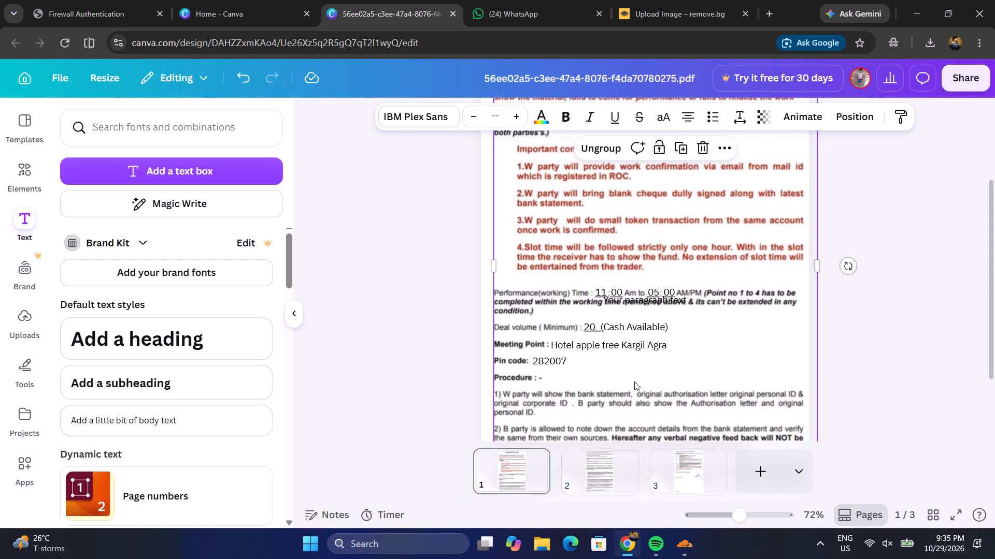
pyautogui.click(697, 370)
# Look over the rest of page 1 and open page 2 of the document.
pyautogui.scroll(-5, 697, 370)
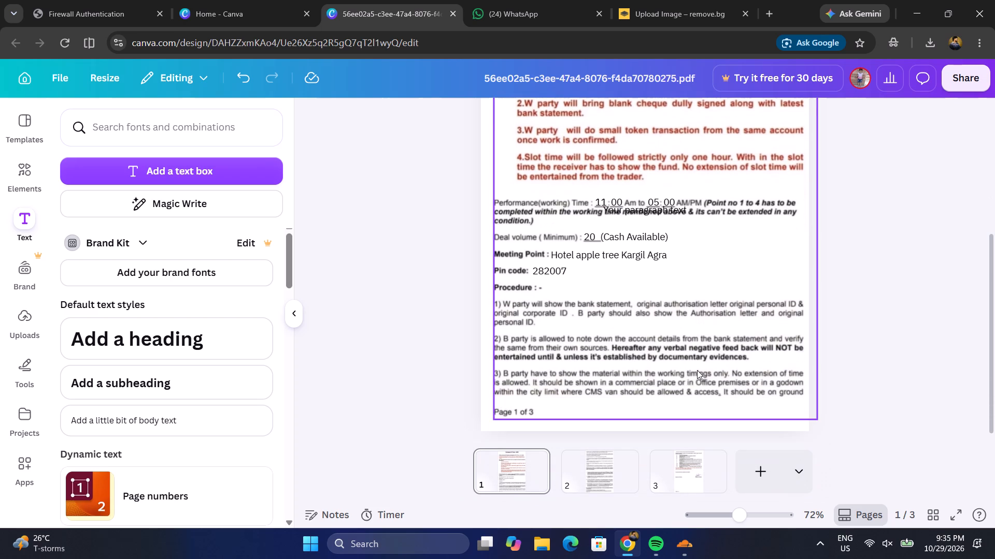
pyautogui.scroll(-1, 697, 370)
pyautogui.click(603, 483)
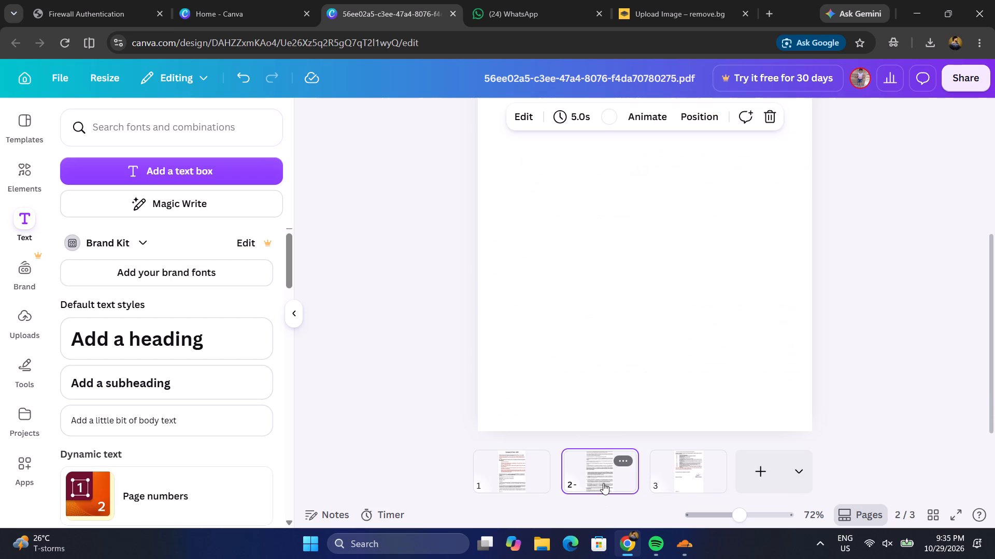
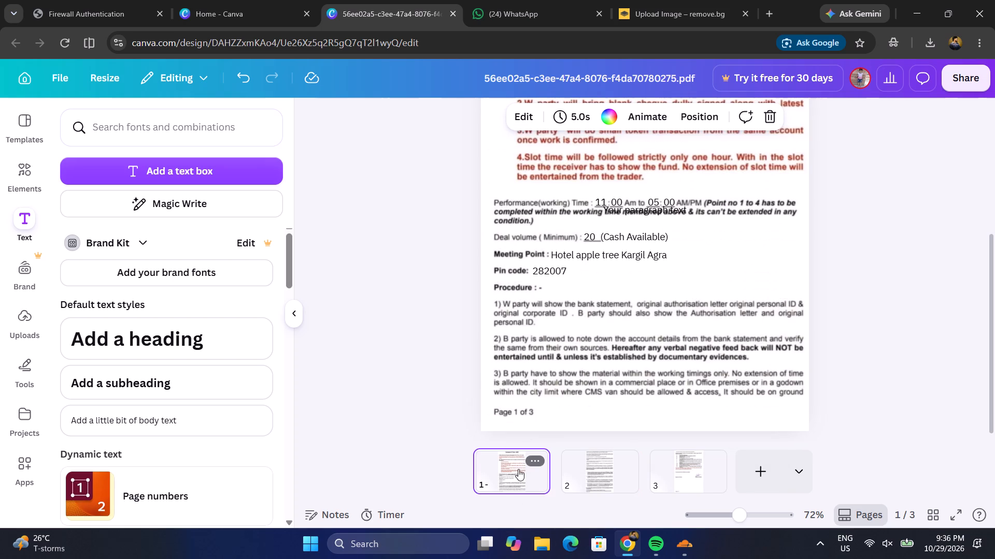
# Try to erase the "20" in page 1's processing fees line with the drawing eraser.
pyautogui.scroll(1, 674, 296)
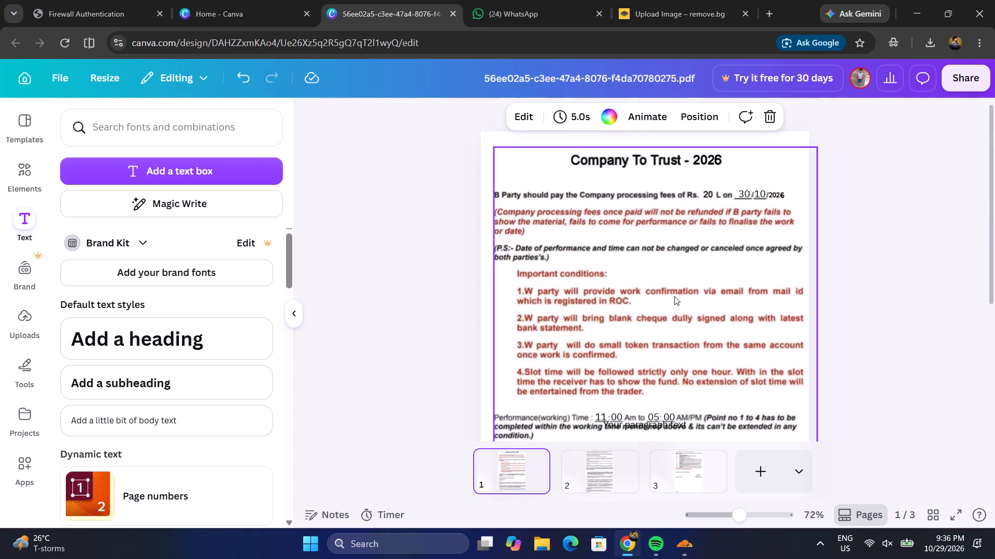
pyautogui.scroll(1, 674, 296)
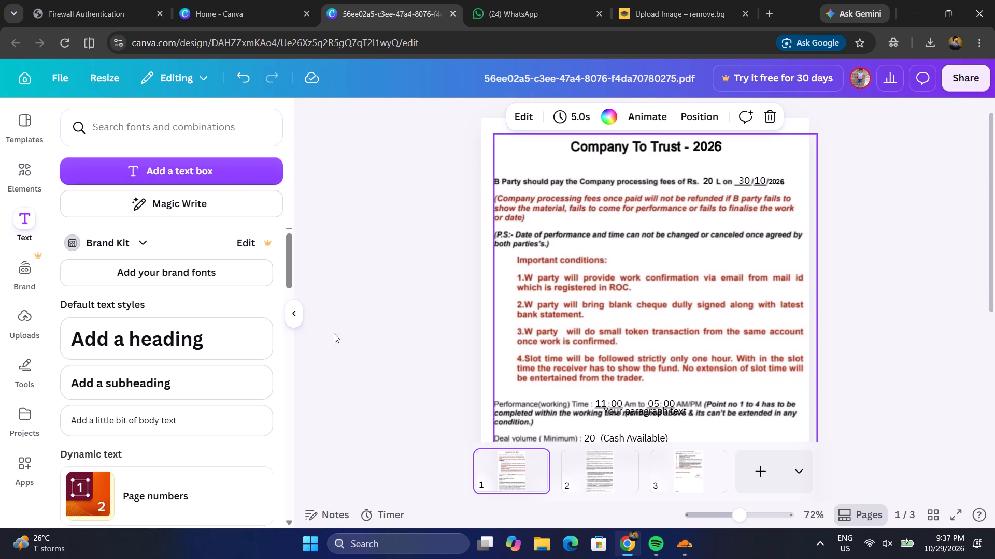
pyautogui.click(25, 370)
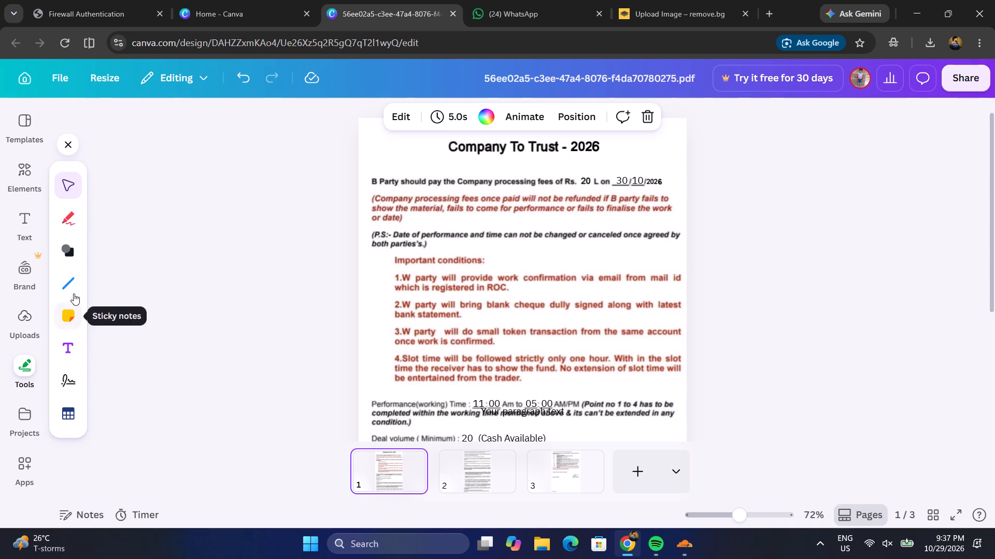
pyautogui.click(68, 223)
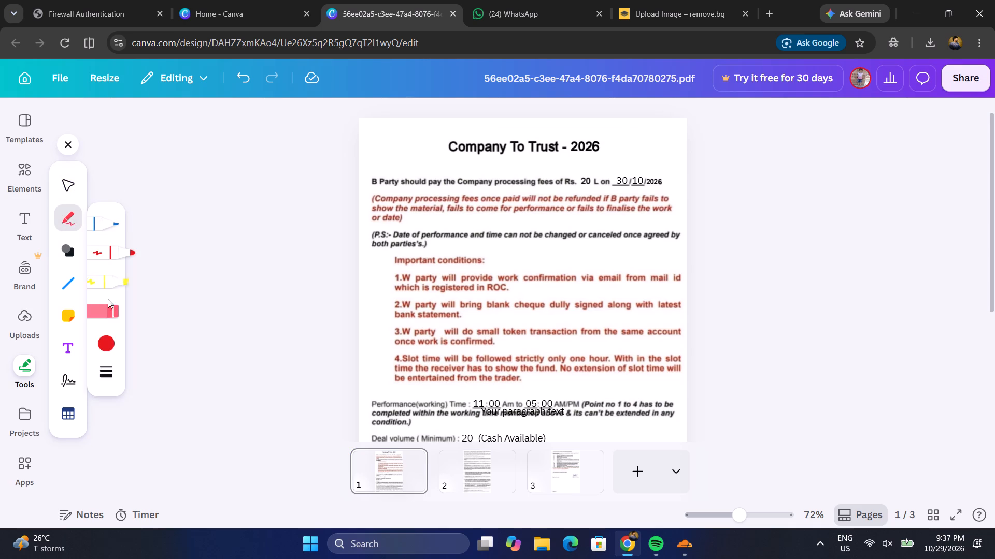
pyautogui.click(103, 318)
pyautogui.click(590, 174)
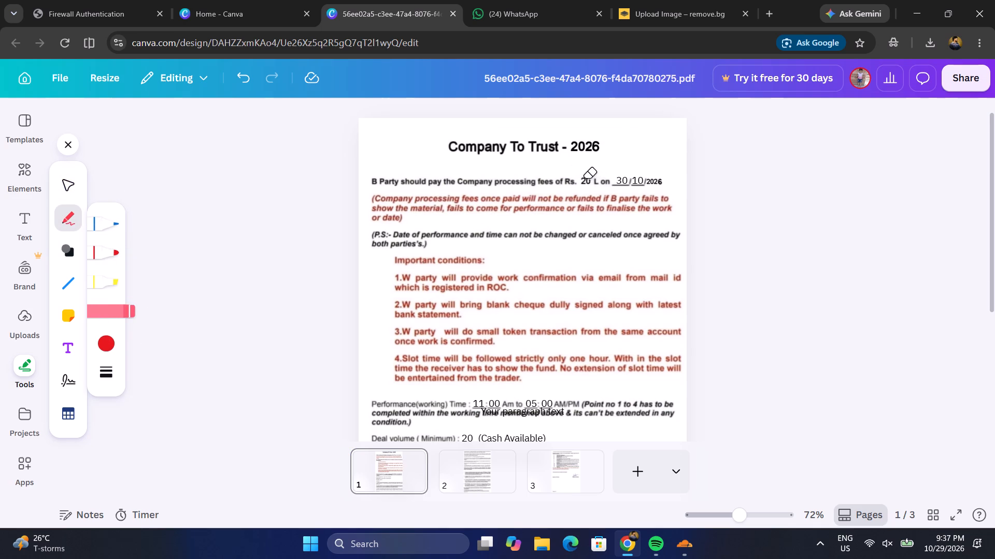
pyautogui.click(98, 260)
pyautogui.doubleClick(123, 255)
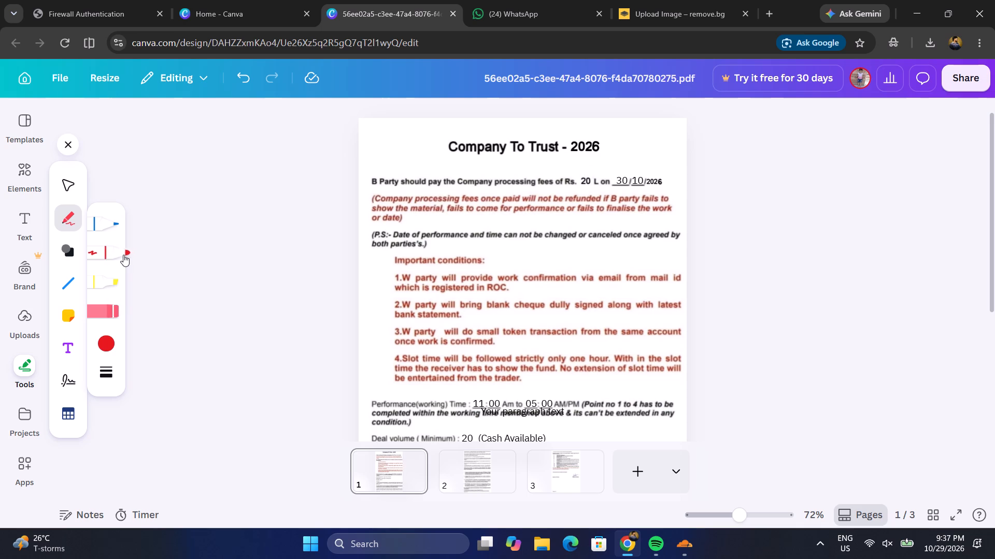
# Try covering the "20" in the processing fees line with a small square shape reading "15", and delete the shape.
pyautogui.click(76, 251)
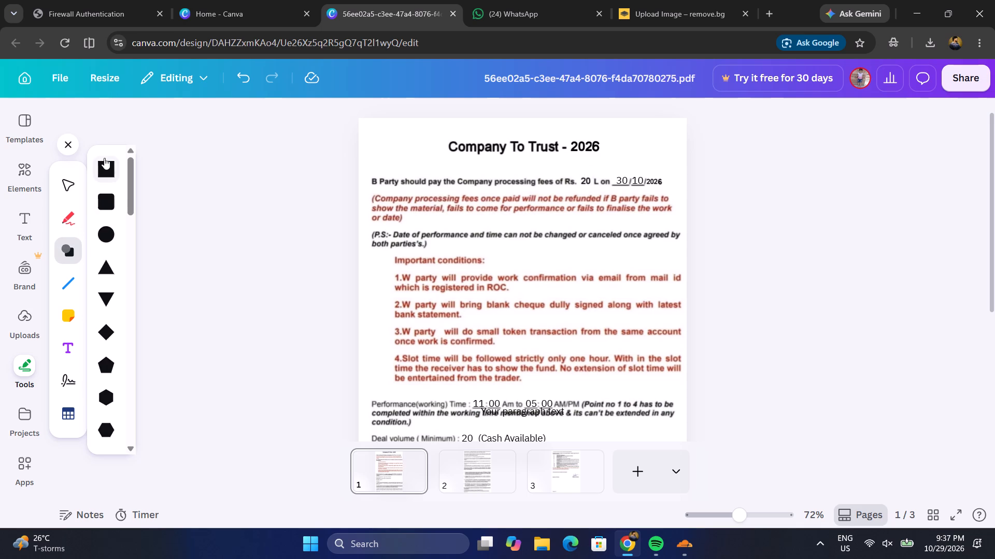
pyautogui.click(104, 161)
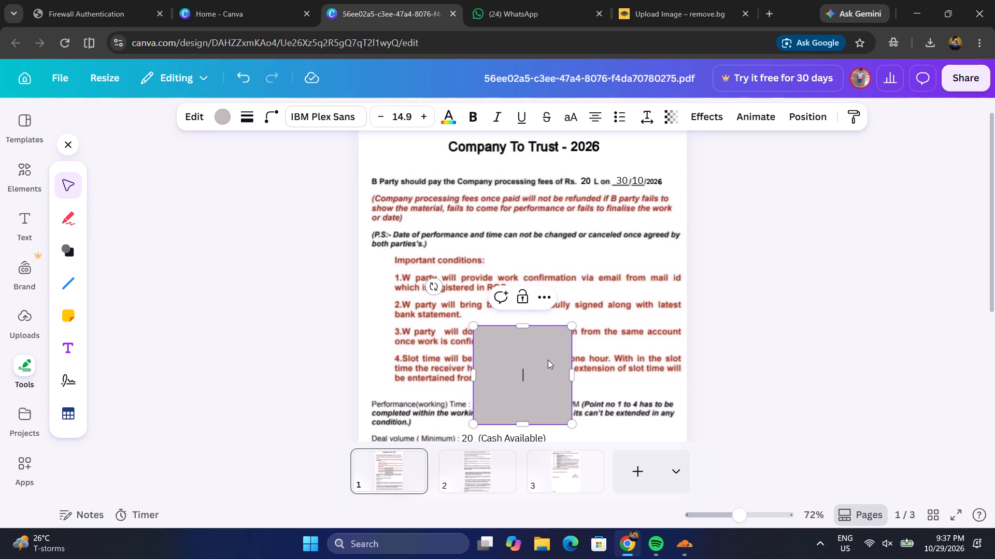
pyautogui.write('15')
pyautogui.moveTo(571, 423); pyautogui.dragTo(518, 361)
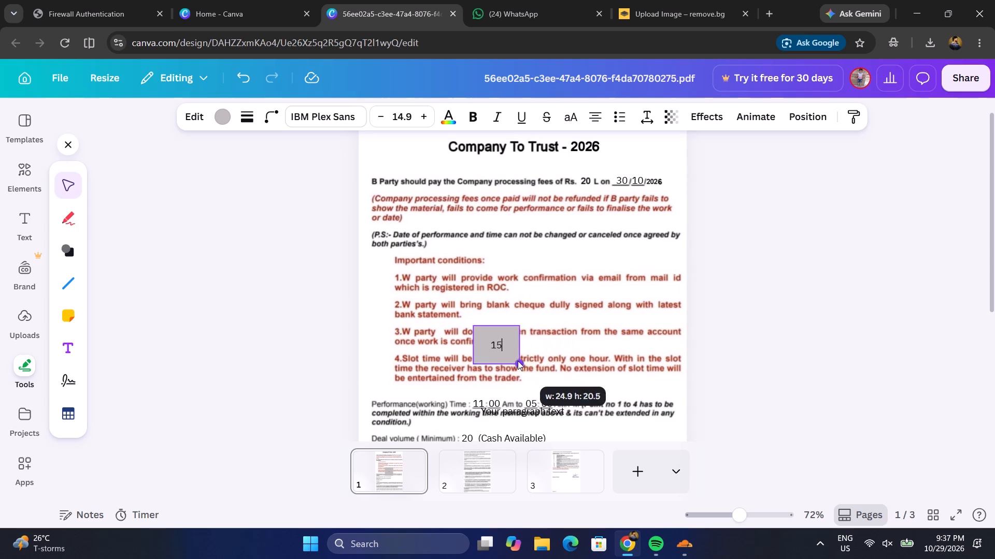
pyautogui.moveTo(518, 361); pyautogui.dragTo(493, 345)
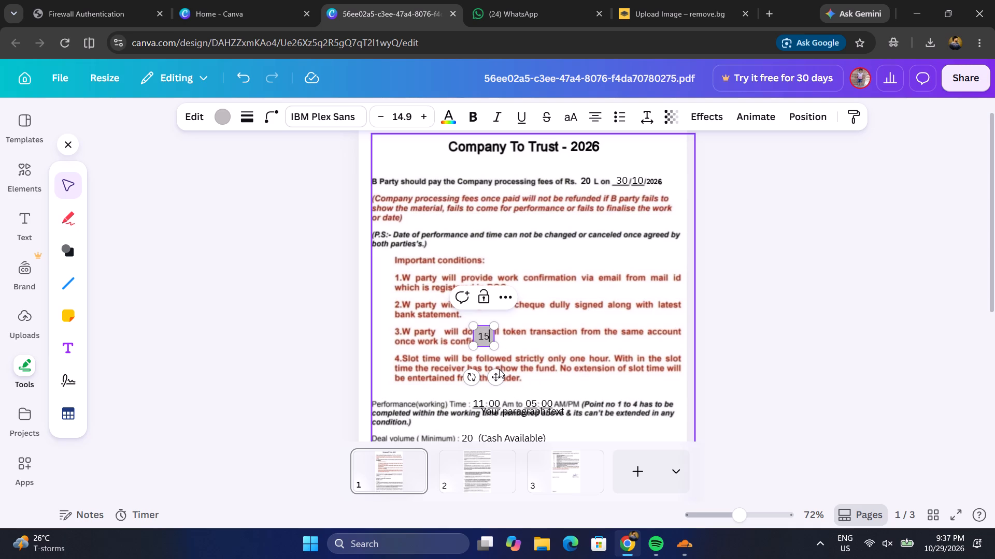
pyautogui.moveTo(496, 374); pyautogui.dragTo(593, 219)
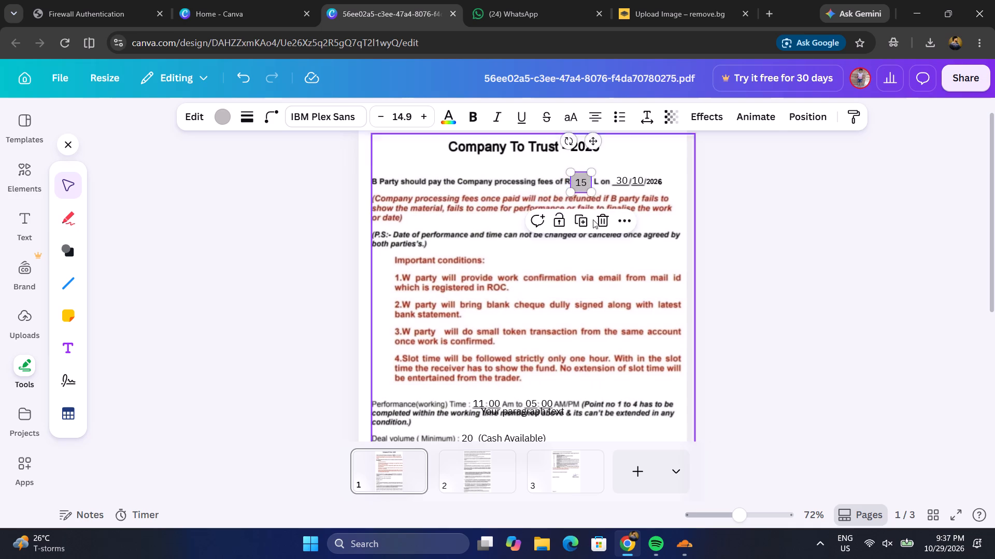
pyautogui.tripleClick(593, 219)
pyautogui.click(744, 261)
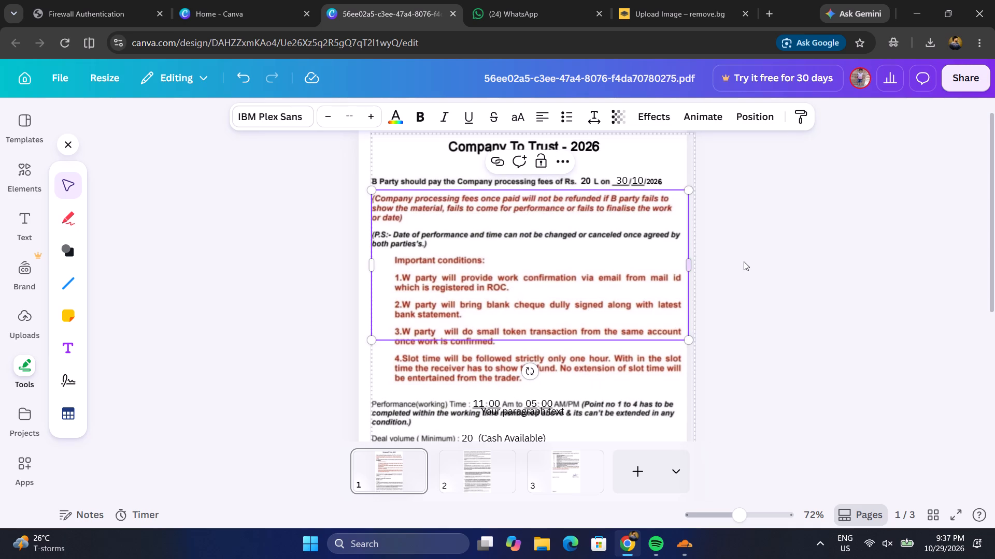
# Replace the stray "Your paragraph text" near the Performance time line with "15", turn on bold, and set its transparency to 0.
pyautogui.doubleClick(526, 414)
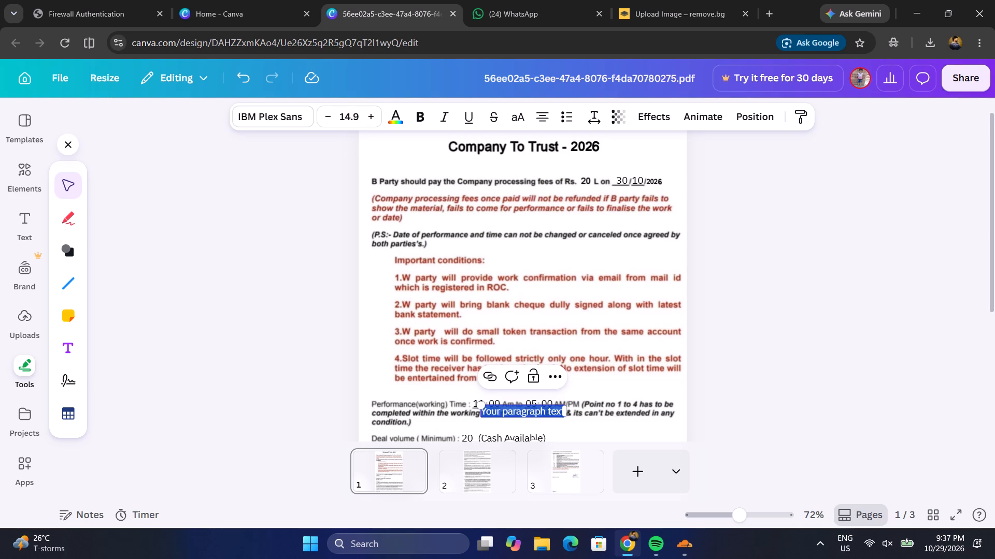
pyautogui.write('15')
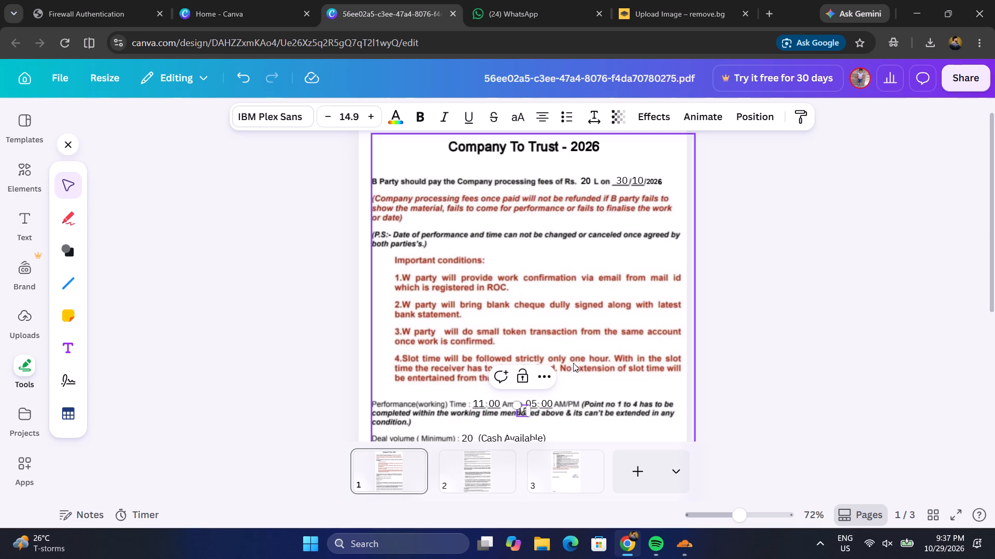
pyautogui.click(411, 116)
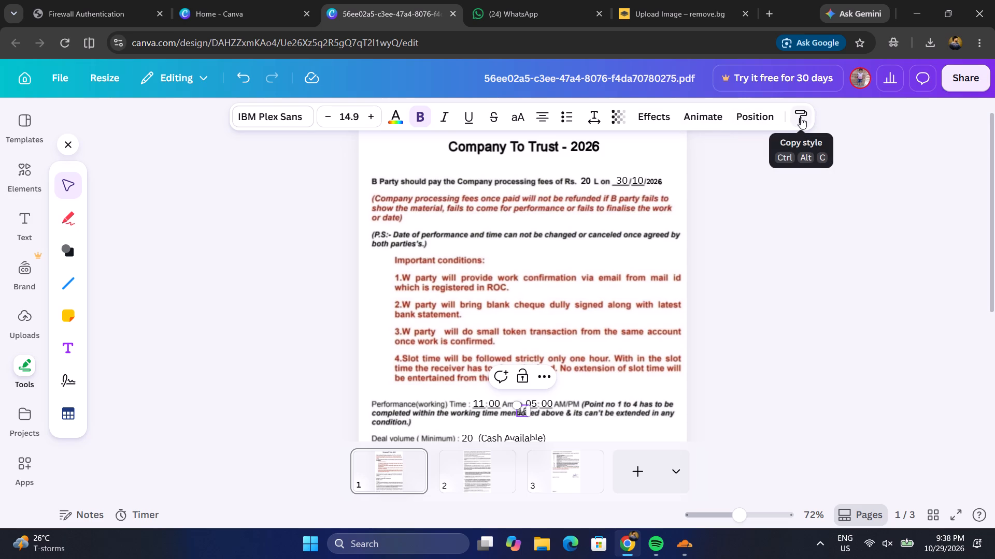
pyautogui.click(627, 116)
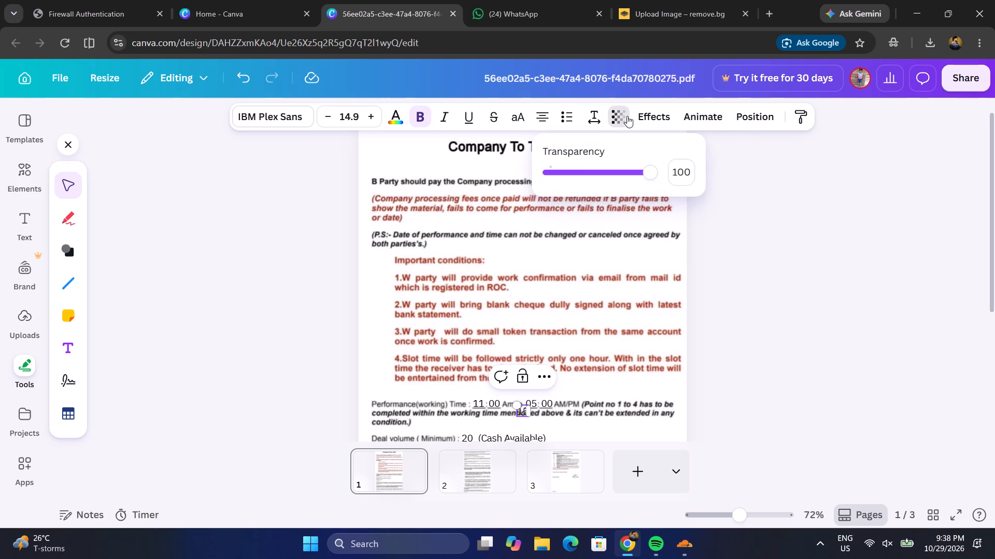
pyautogui.moveTo(647, 174); pyautogui.dragTo(461, 196)
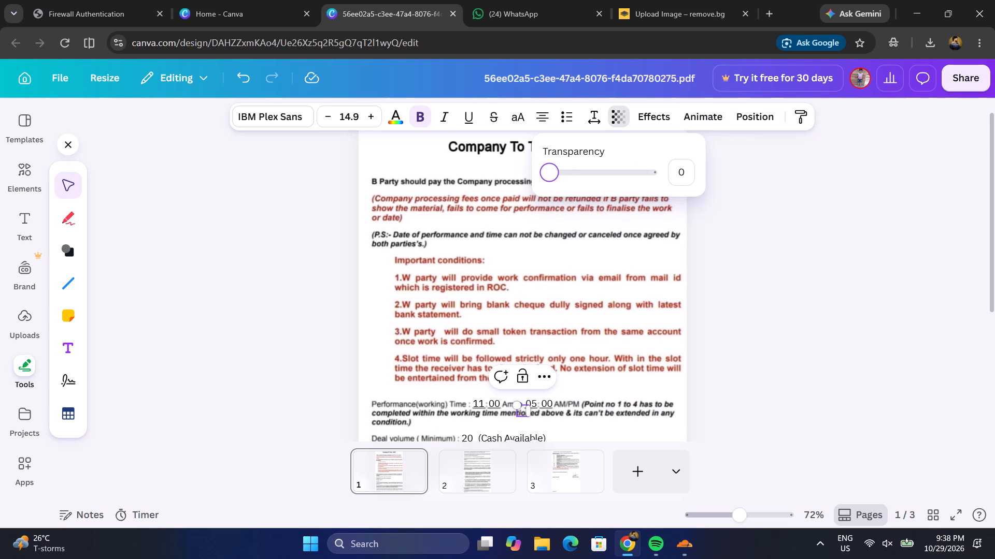
pyautogui.moveTo(461, 196); pyautogui.dragTo(417, 212)
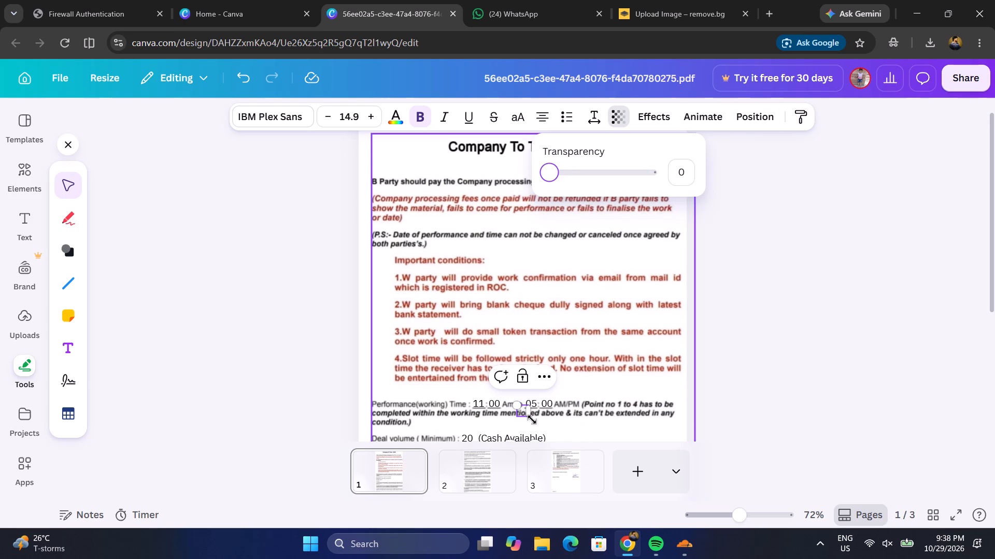
# Move the transparent "15" text box up onto the "20" amount in the processing fees line.
pyautogui.click(524, 411)
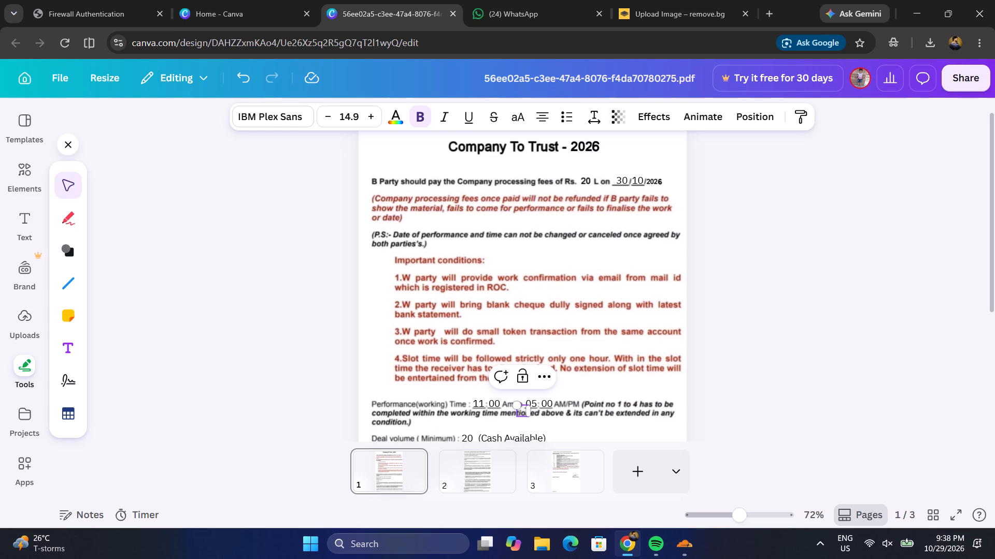
pyautogui.press('Up')
pyautogui.press('Up')
pyautogui.press('Up')
pyautogui.press('Up')
pyautogui.press('Up')
pyautogui.press('Up')
pyautogui.press('Up')
pyautogui.press('Up')
pyautogui.press('Up')
pyautogui.press('Up')
pyautogui.press('Up')
pyautogui.press('Up')
pyautogui.scroll(-1, 523, 428)
pyautogui.moveTo(537, 428); pyautogui.dragTo(594, 279)
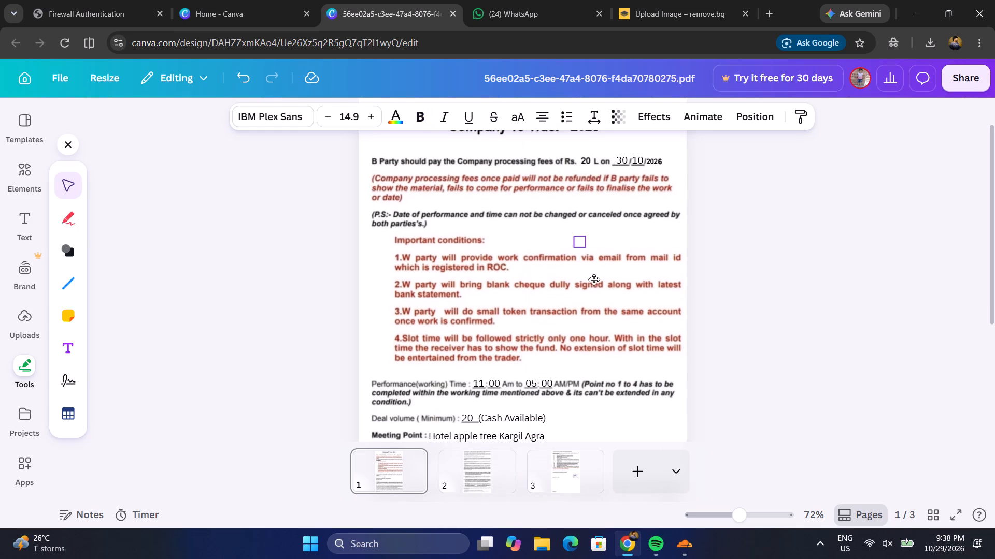
pyautogui.moveTo(594, 279); pyautogui.dragTo(599, 196)
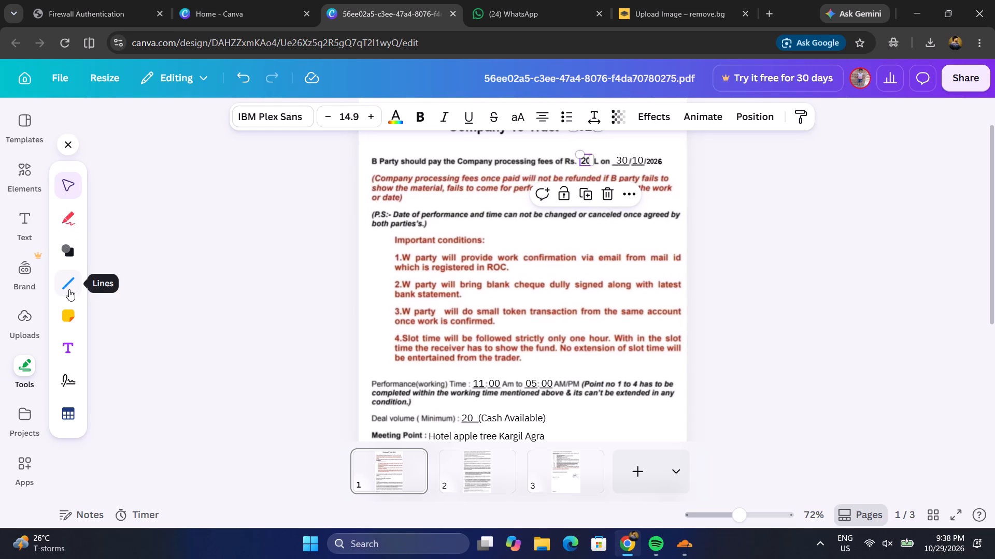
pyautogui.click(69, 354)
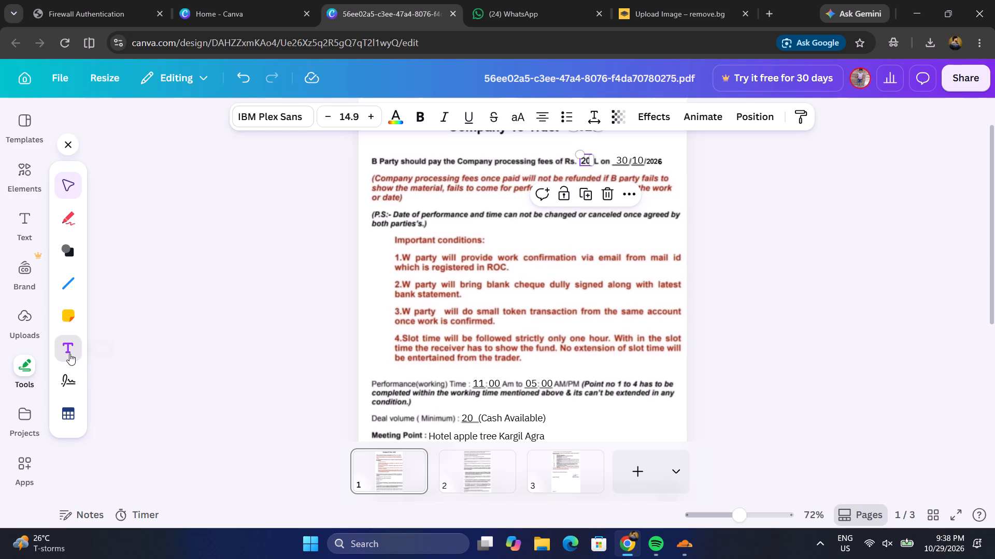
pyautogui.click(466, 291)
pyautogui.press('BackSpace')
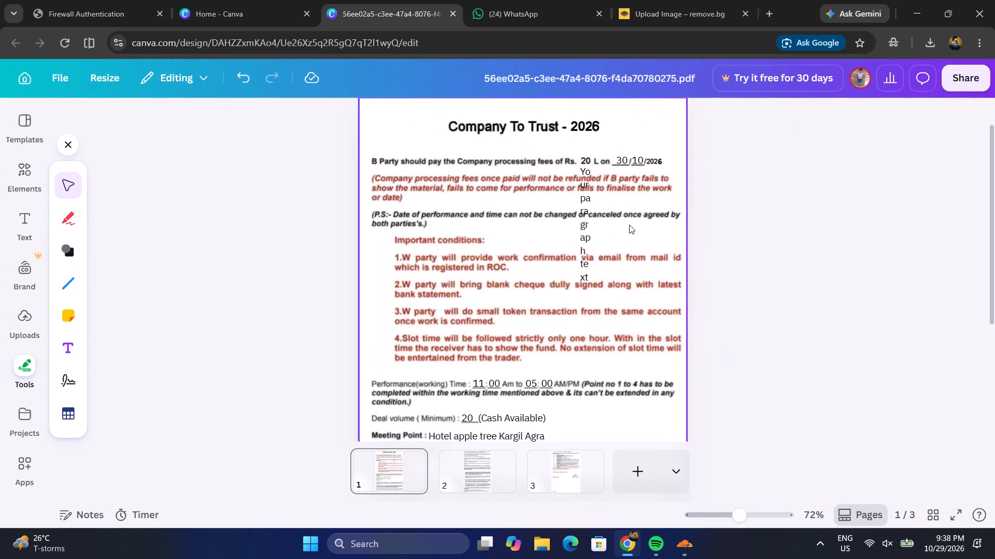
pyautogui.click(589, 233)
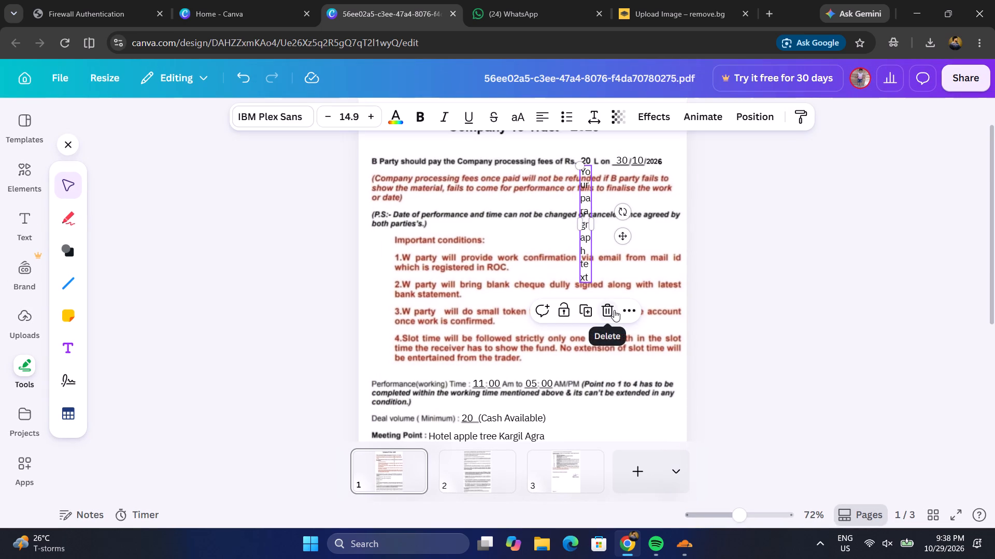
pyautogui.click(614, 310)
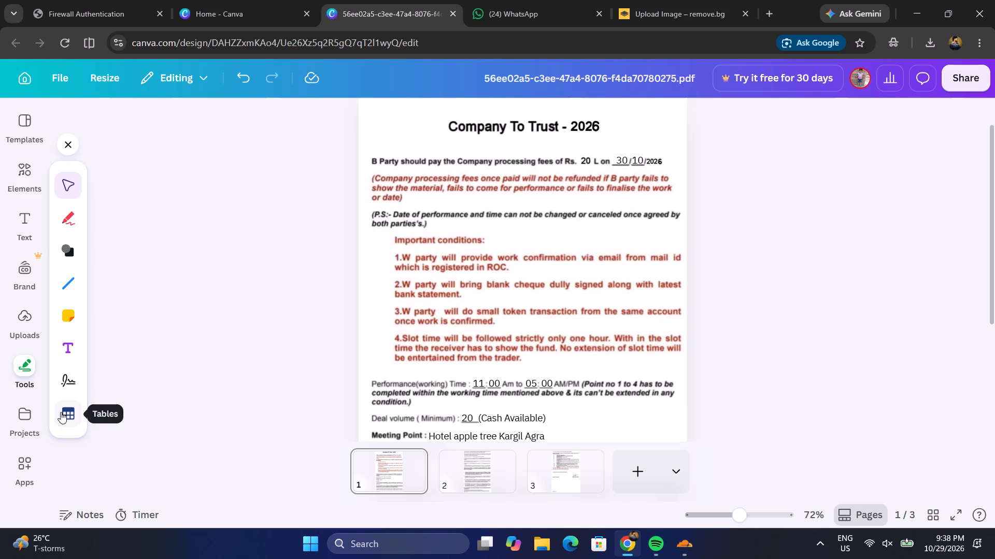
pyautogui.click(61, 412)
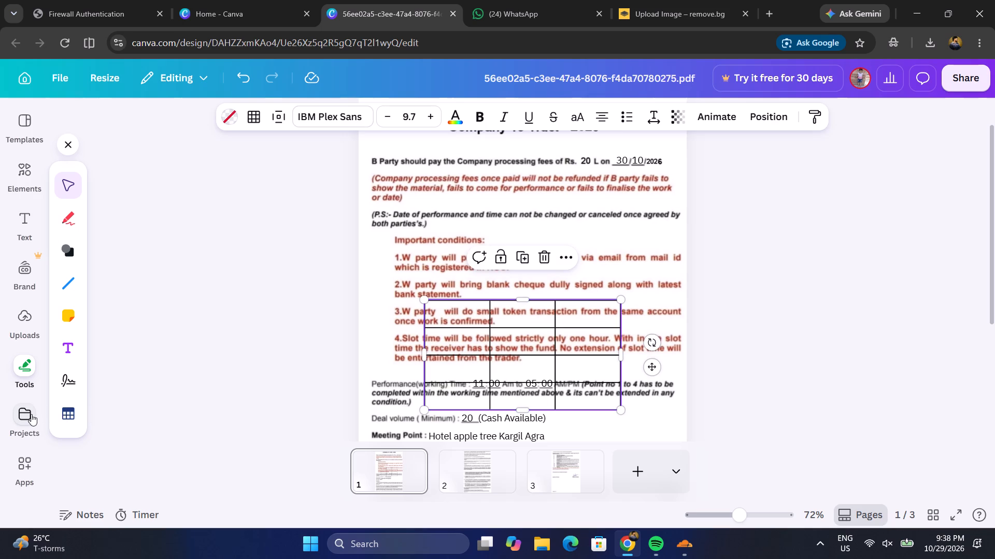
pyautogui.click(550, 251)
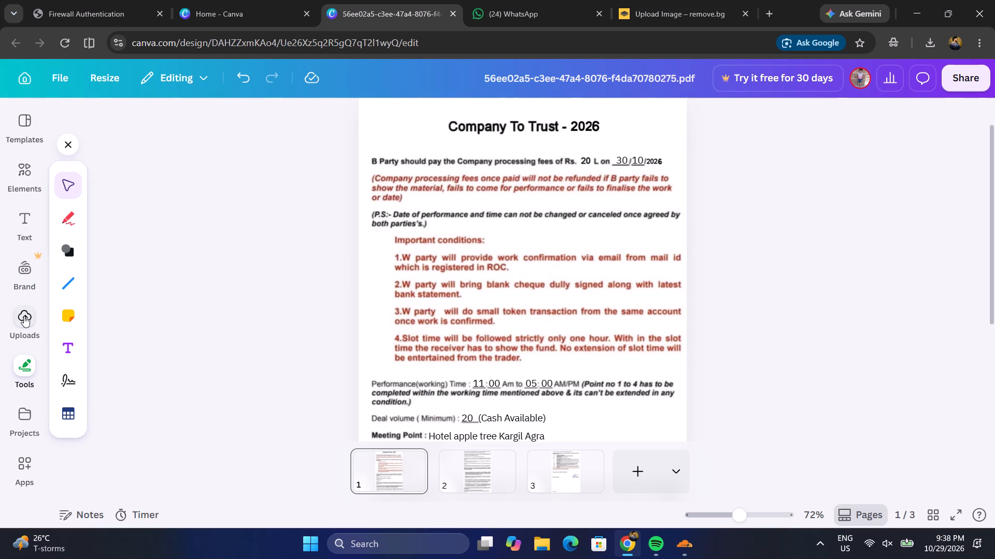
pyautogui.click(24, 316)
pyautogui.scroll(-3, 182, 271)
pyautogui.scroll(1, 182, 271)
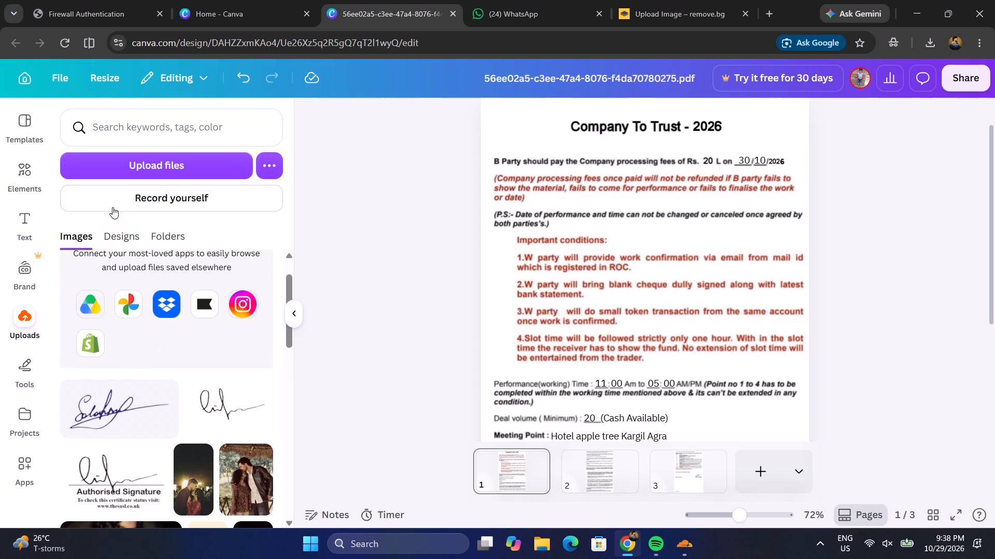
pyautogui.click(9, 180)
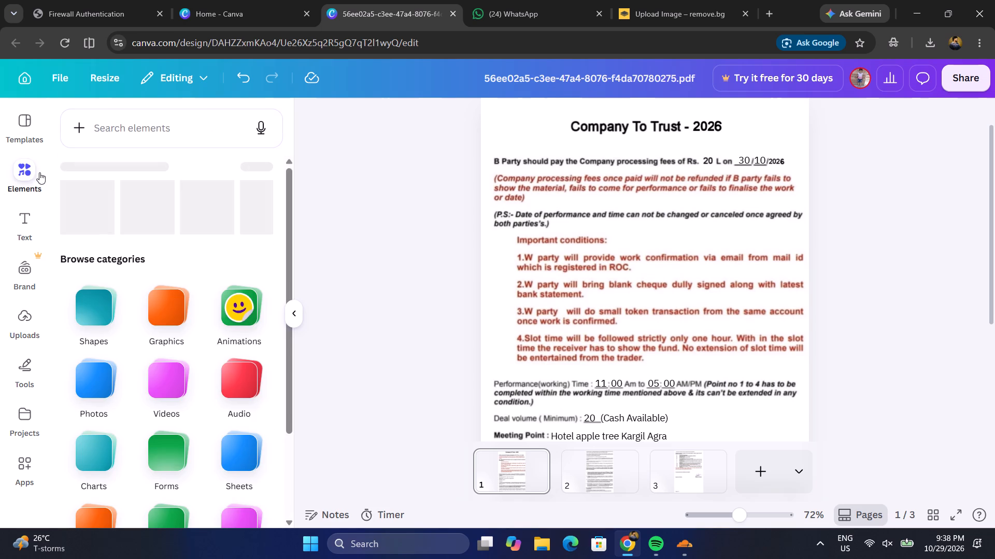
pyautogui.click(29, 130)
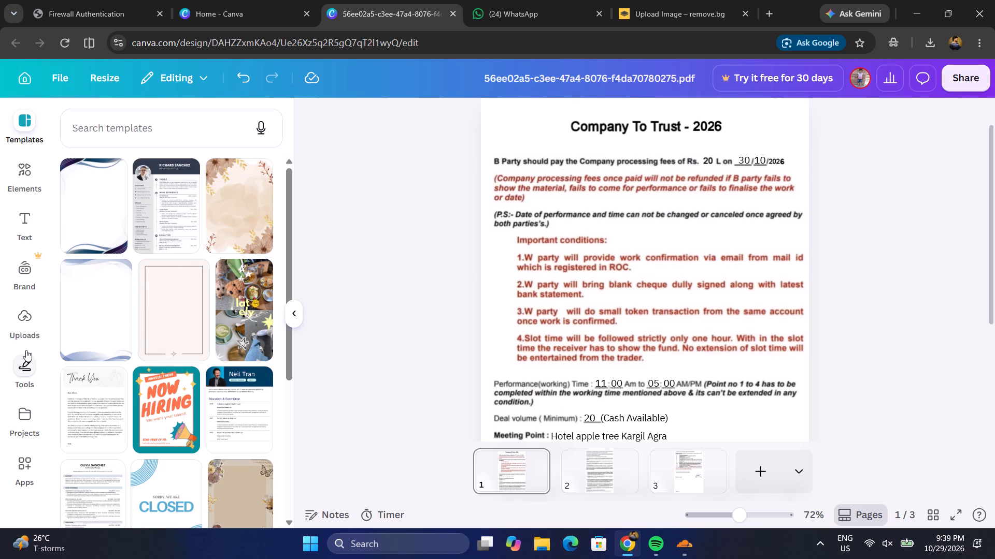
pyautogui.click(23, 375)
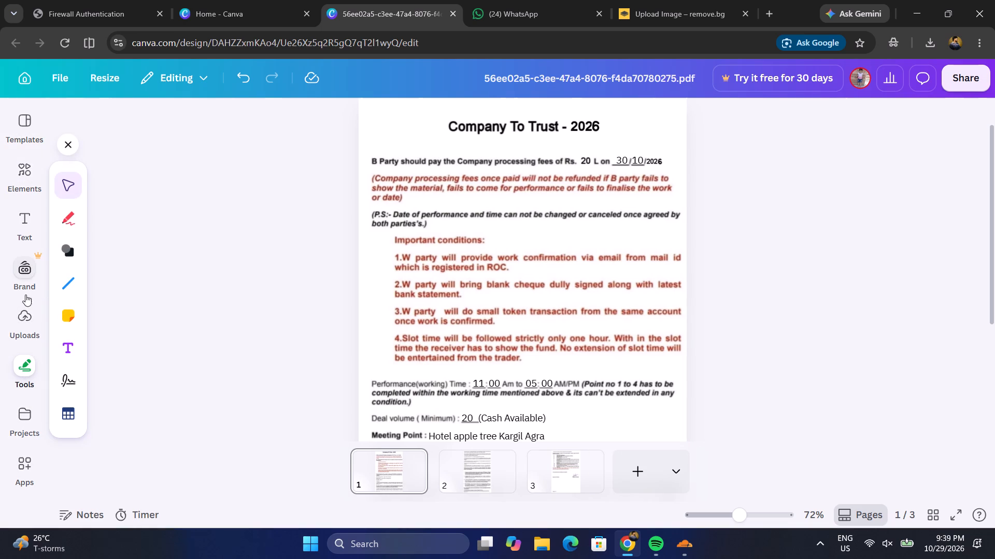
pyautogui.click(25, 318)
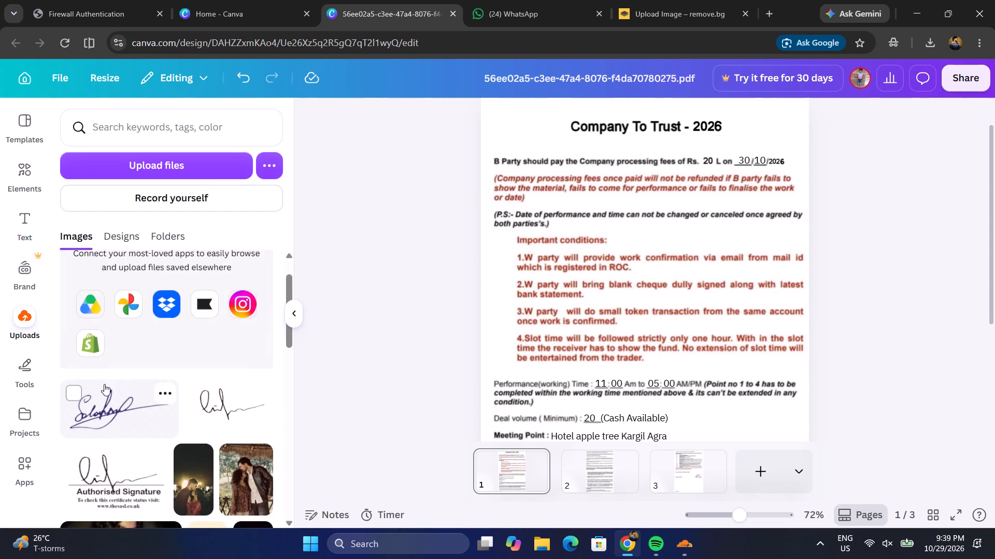
# Add the uploaded "Authorised Signature" image to page 1.
pyautogui.scroll(-4, 104, 384)
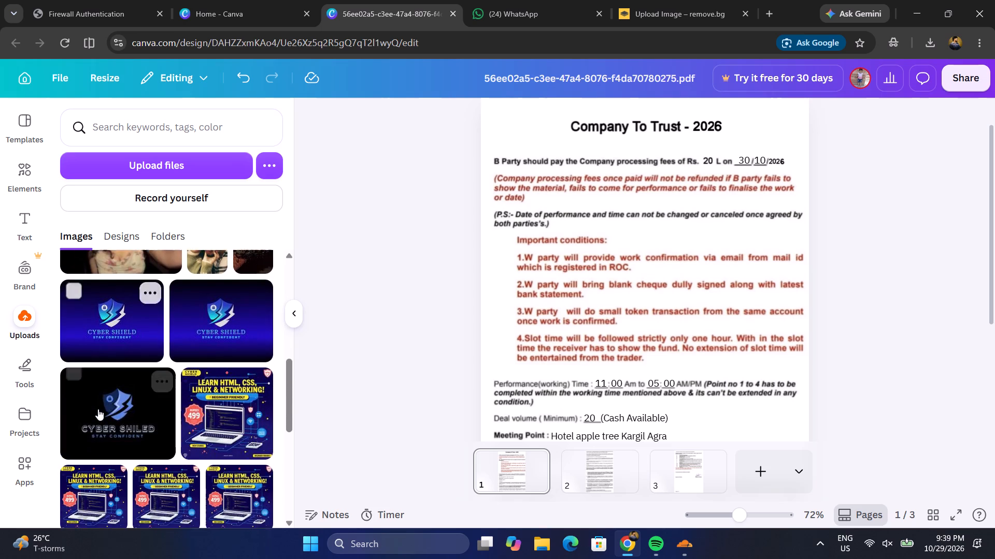
pyautogui.scroll(1, 98, 409)
pyautogui.click(112, 348)
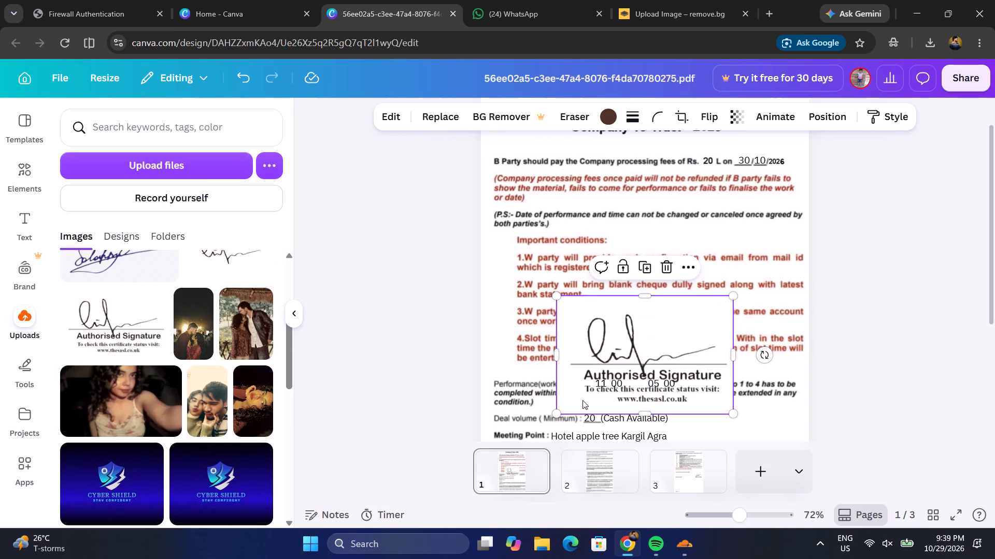
# Shrink and crop the "Authorised Signature" image to a small blank white patch about 12 wide by 7.3 high.
pyautogui.moveTo(557, 415); pyautogui.dragTo(619, 370)
pyautogui.moveTo(624, 366); pyautogui.dragTo(632, 360)
pyautogui.moveTo(736, 331); pyautogui.dragTo(732, 332)
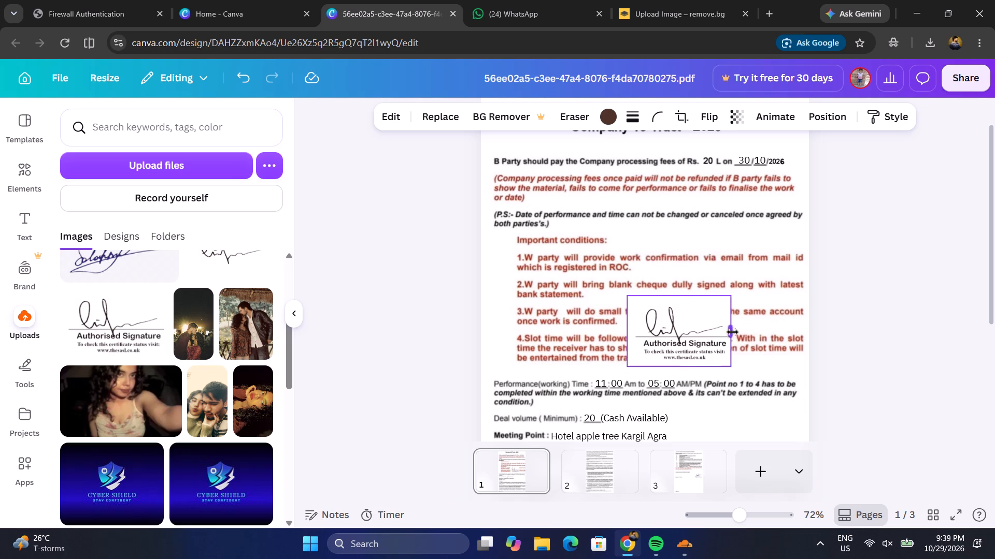
pyautogui.moveTo(732, 332); pyautogui.dragTo(775, 308)
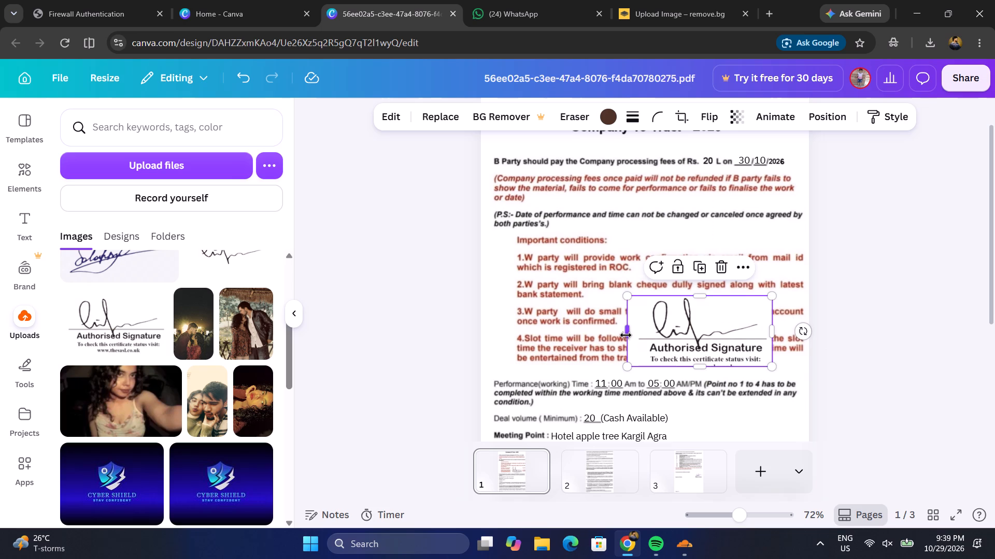
pyautogui.moveTo(626, 334); pyautogui.dragTo(708, 323)
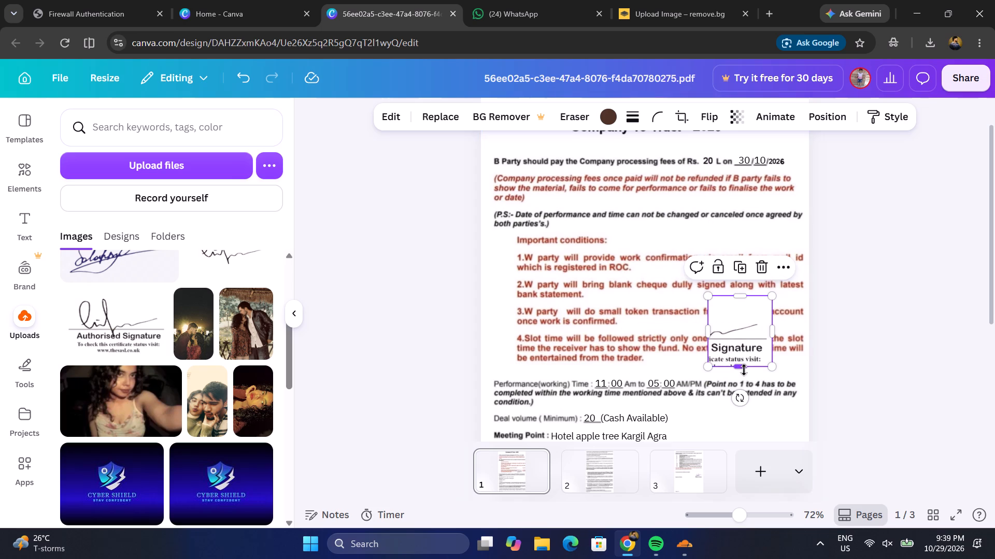
pyautogui.moveTo(743, 368); pyautogui.dragTo(738, 317)
pyautogui.moveTo(769, 313); pyautogui.dragTo(740, 307)
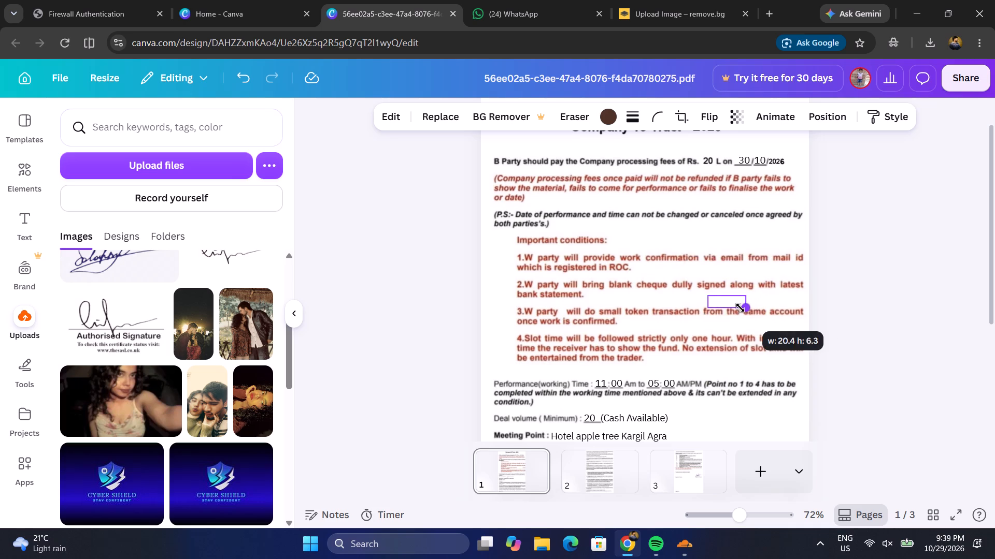
pyautogui.moveTo(740, 307); pyautogui.dragTo(740, 308)
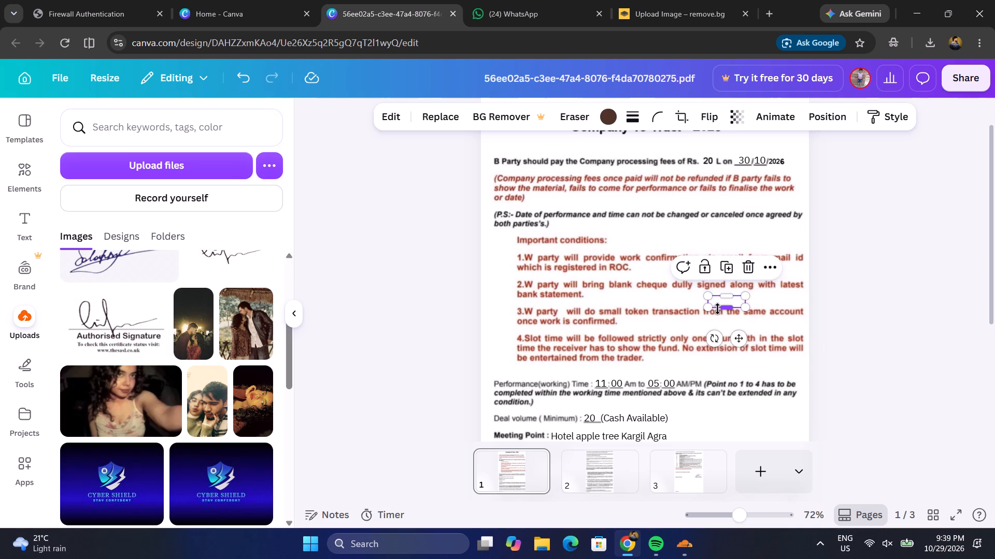
pyautogui.moveTo(720, 310); pyautogui.dragTo(720, 338)
pyautogui.moveTo(707, 316); pyautogui.dragTo(710, 316)
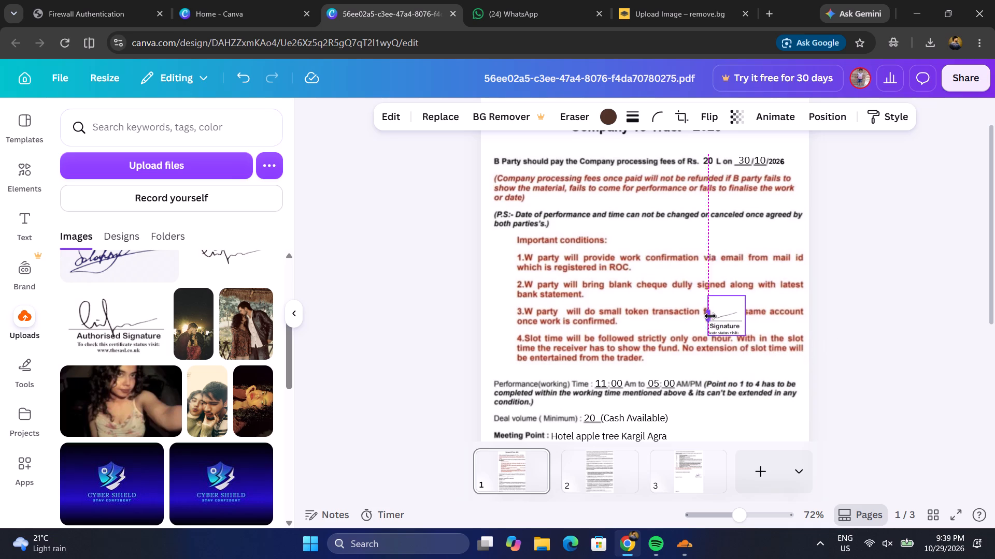
pyautogui.moveTo(710, 316); pyautogui.dragTo(722, 318)
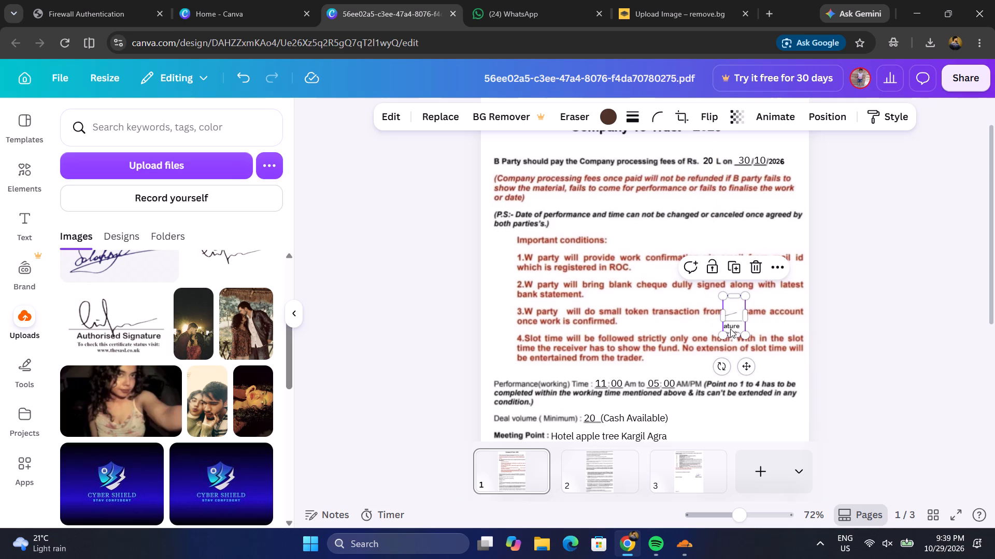
pyautogui.moveTo(734, 335); pyautogui.dragTo(732, 310)
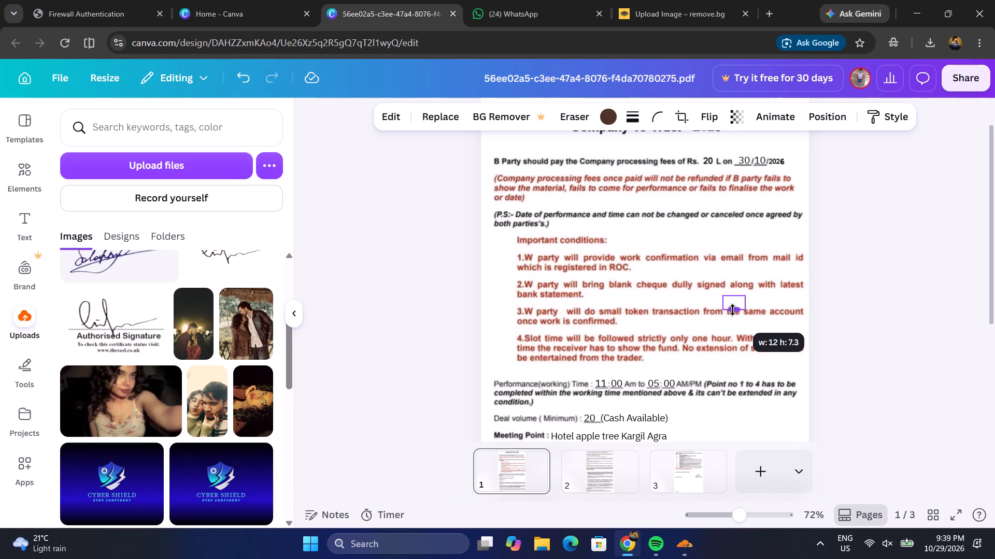
pyautogui.moveTo(732, 310); pyautogui.dragTo(732, 310)
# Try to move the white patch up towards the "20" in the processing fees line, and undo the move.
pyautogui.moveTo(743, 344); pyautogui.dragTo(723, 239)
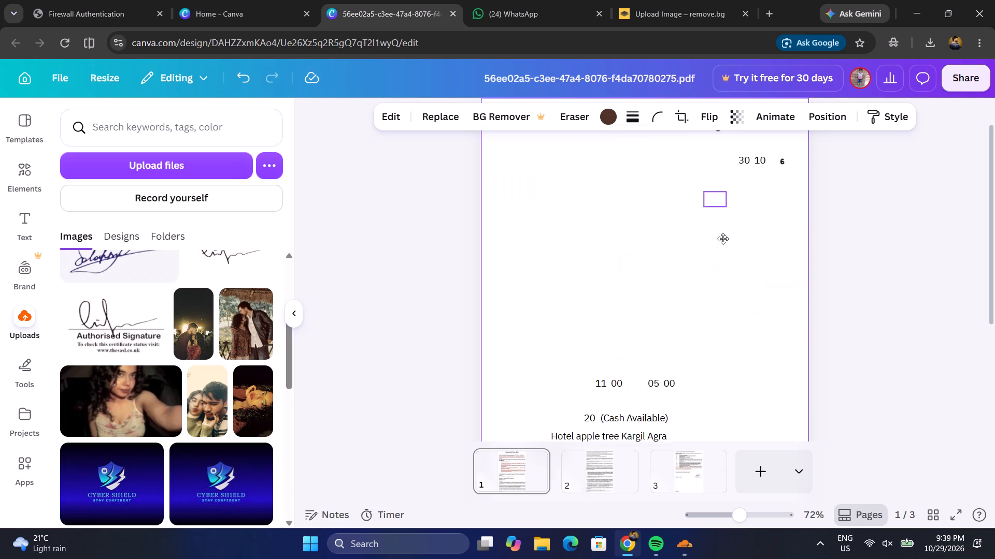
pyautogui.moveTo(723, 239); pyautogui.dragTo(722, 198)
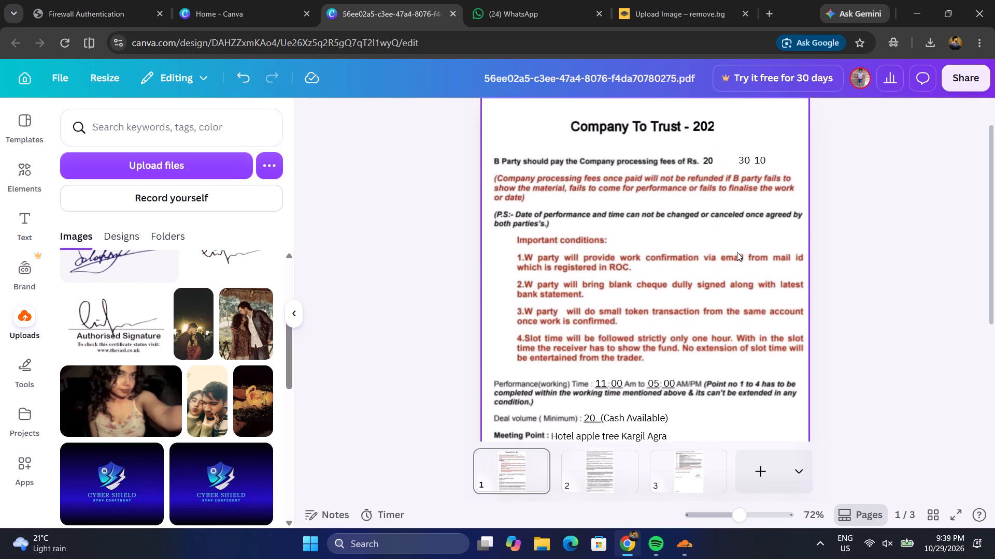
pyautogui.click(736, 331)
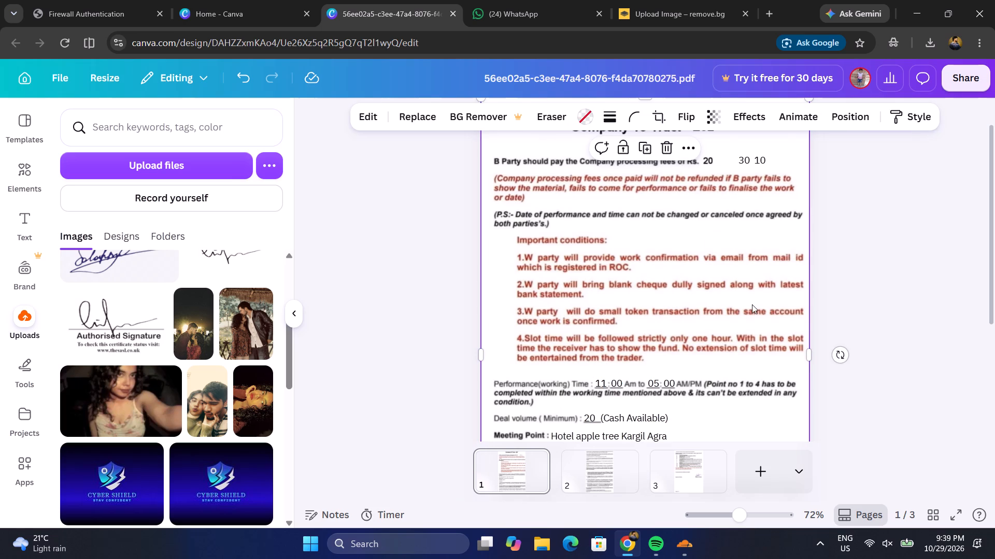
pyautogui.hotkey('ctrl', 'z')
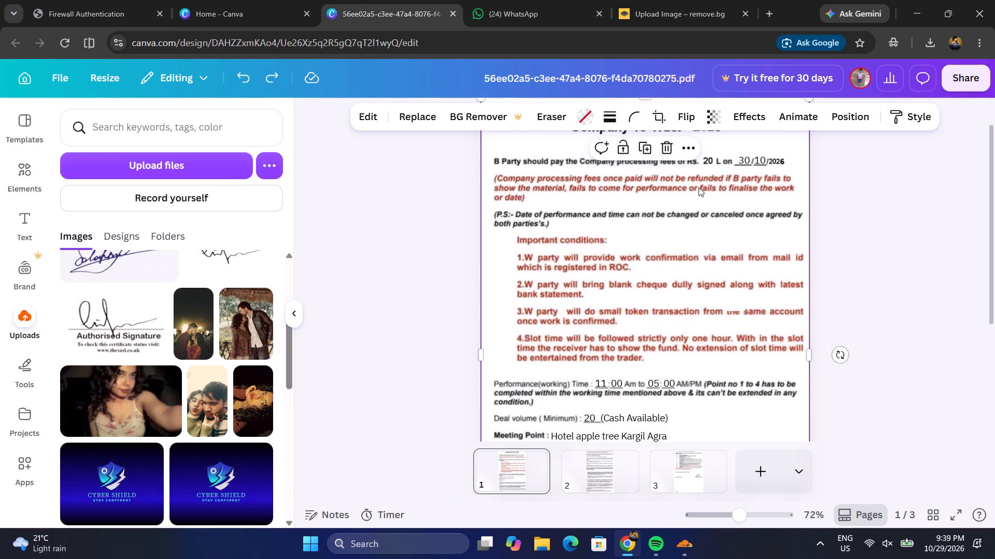
# Select the transparent text box over the "20" in the processing fees line and show page 1's layers.
pyautogui.click(708, 158)
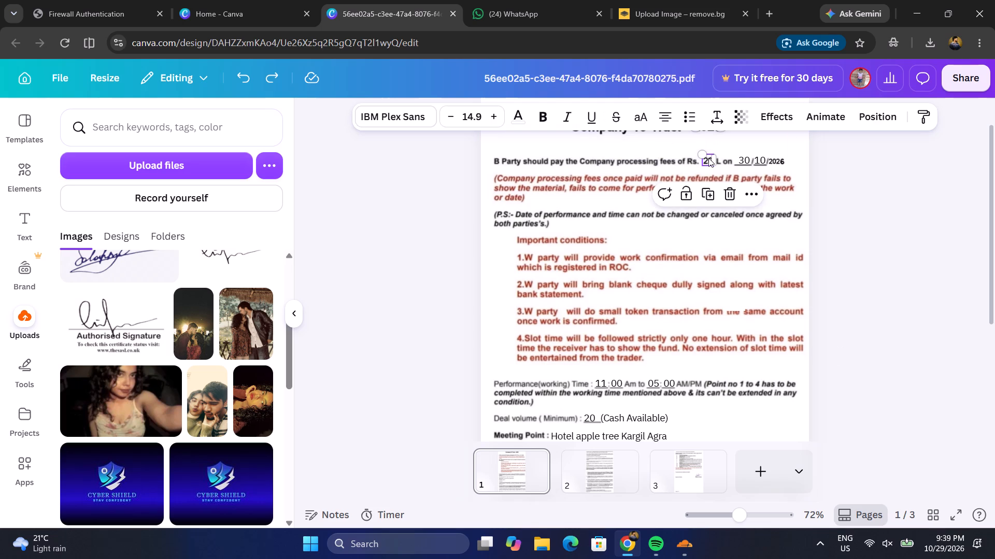
pyautogui.click(735, 149)
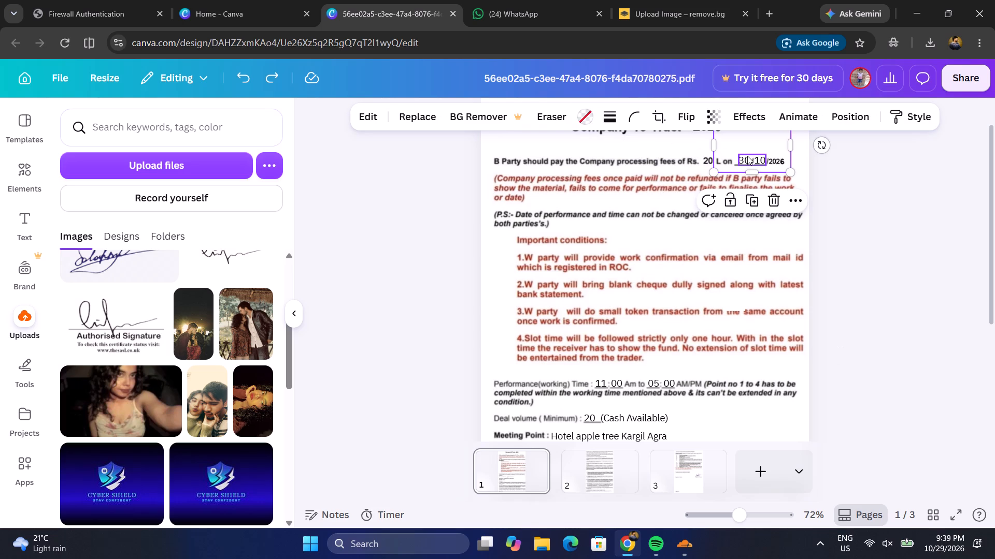
pyautogui.scroll(1, 743, 210)
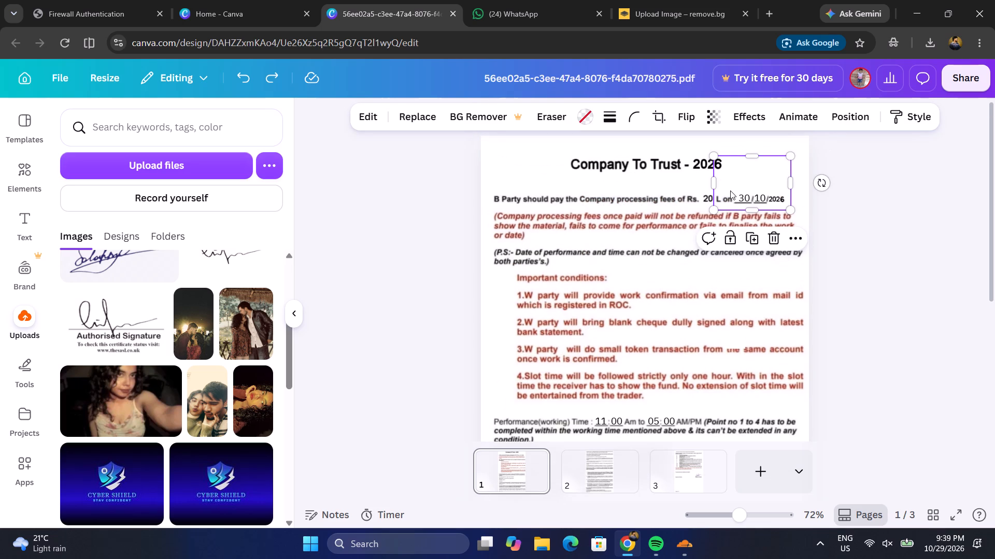
pyautogui.click(706, 200)
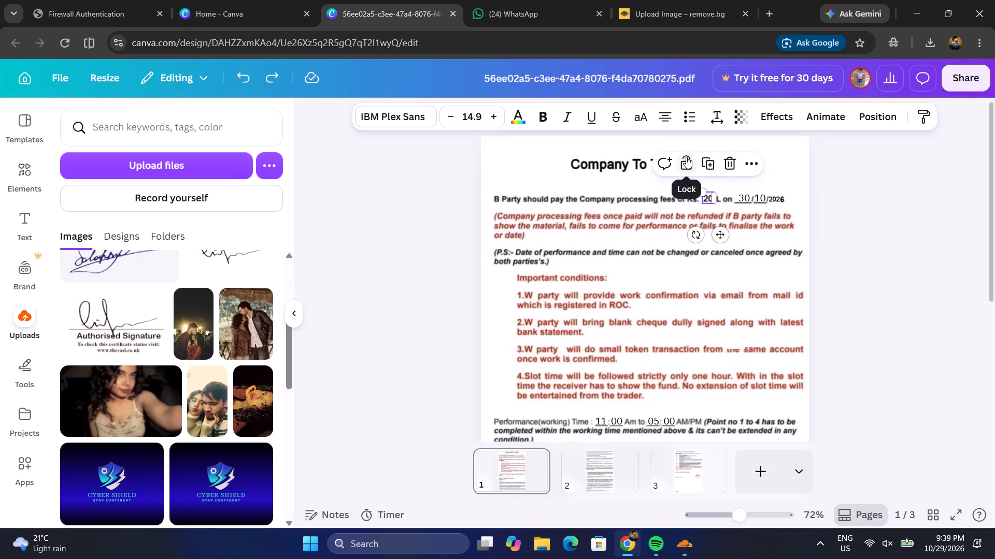
pyautogui.click(746, 159)
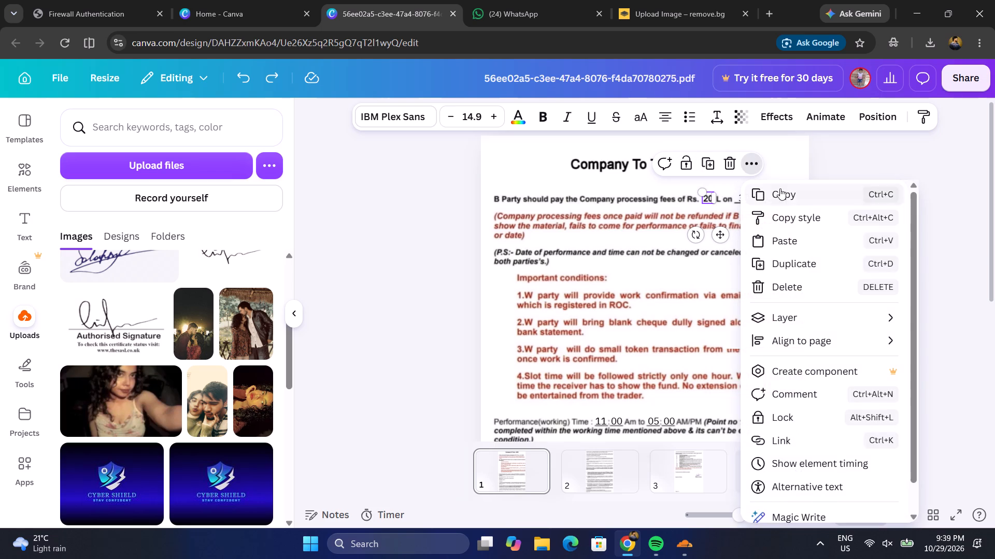
pyautogui.scroll(-1, 823, 401)
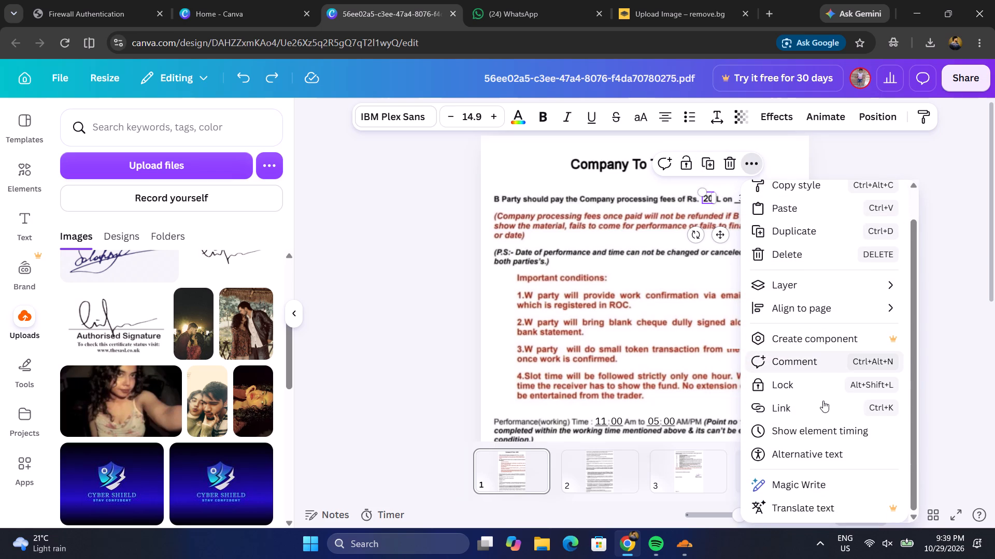
pyautogui.scroll(-1, 823, 401)
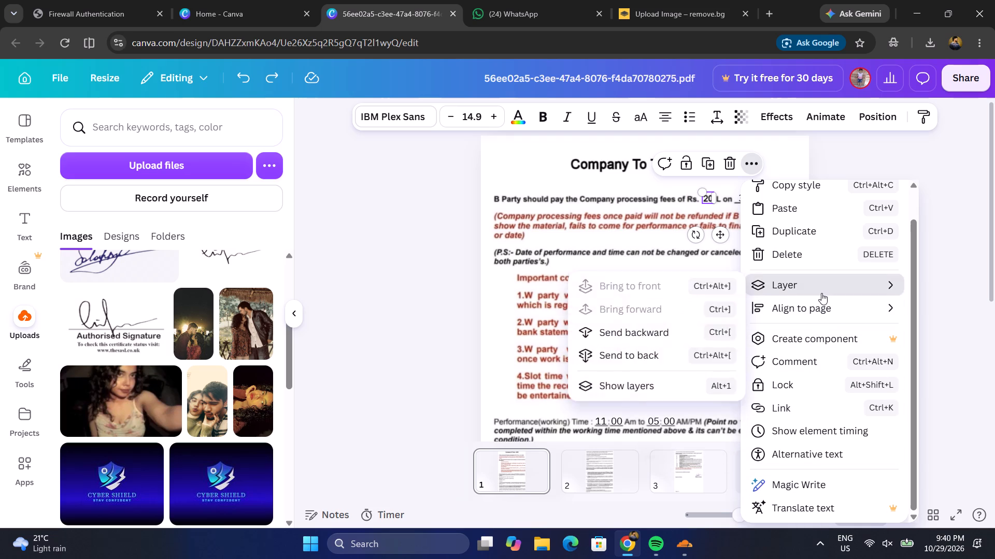
pyautogui.scroll(1, 821, 315)
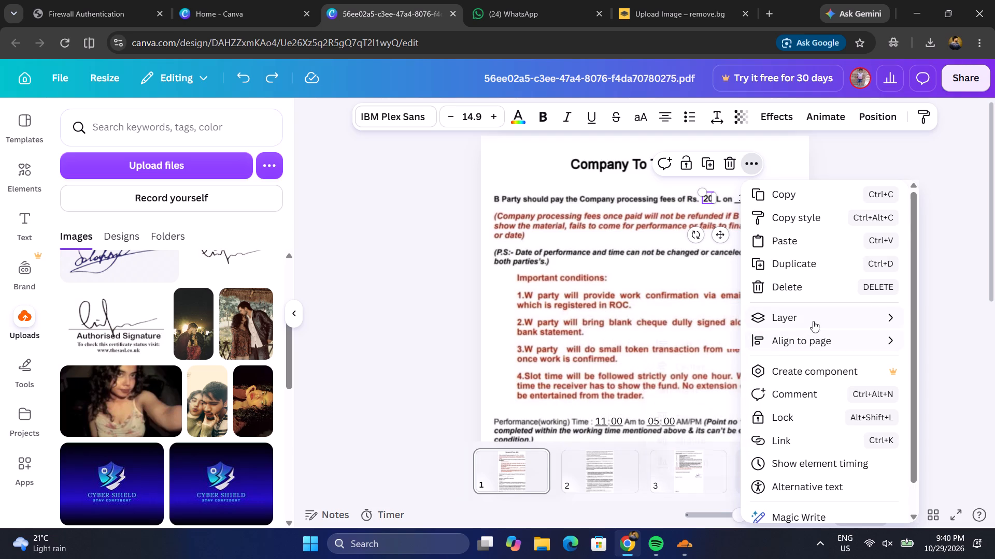
pyautogui.click(652, 417)
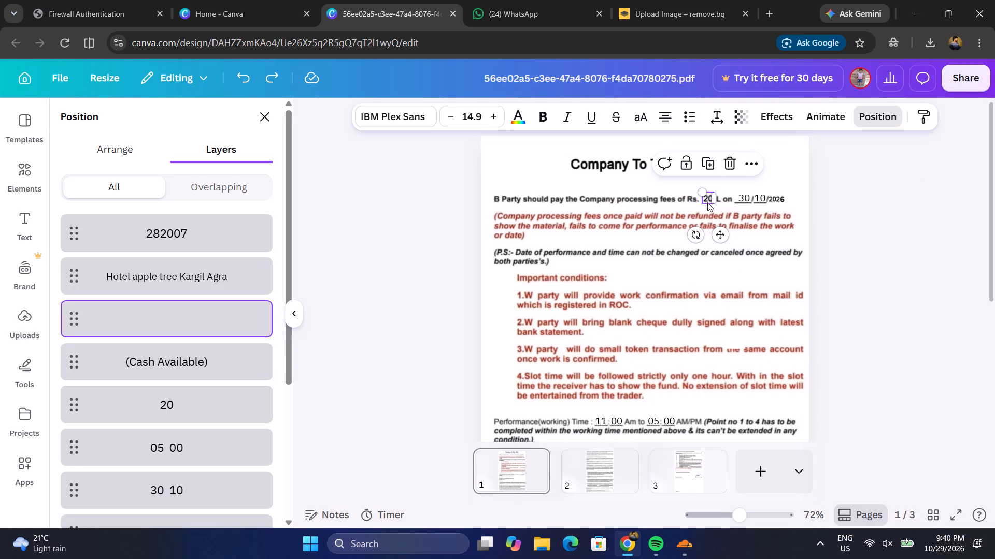
# Enter "15" in the transparent text box over the processing fee amount and make it fully opaque.
pyautogui.click(707, 198)
pyautogui.doubleClick(707, 198)
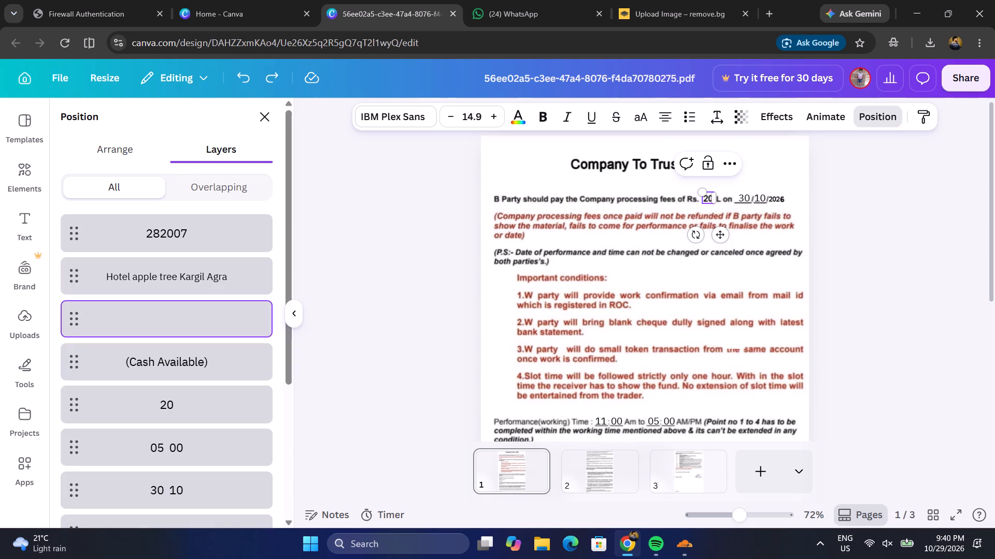
pyautogui.write('15')
pyautogui.click(735, 115)
pyautogui.moveTo(736, 169); pyautogui.dragTo(744, 169)
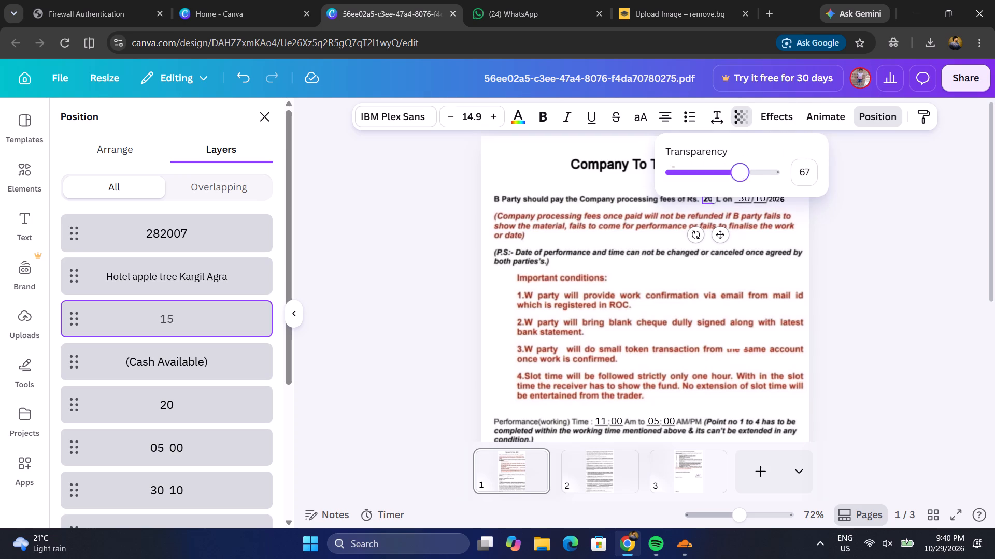
pyautogui.moveTo(744, 169); pyautogui.dragTo(834, 173)
pyautogui.click(813, 236)
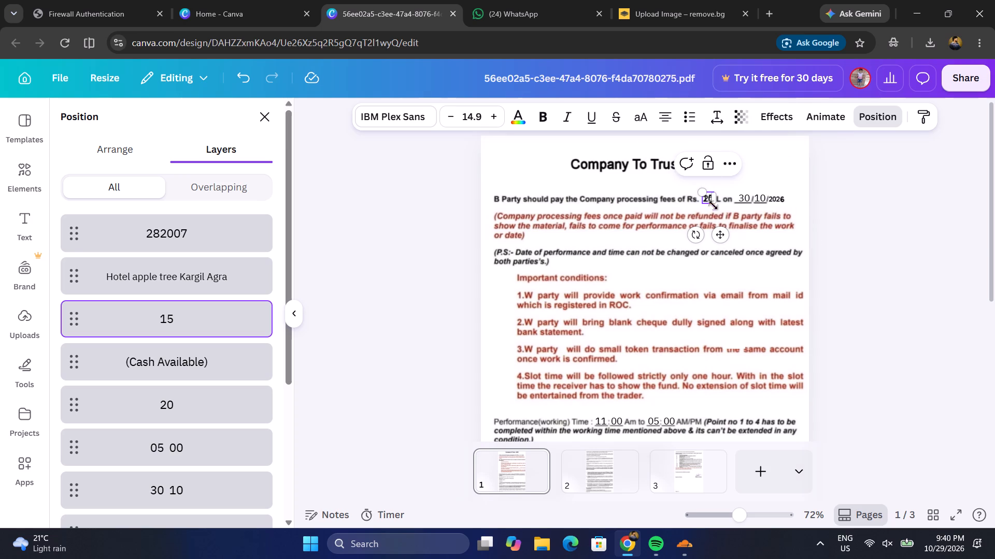
# Make the "15" bold and move it just above the "20" in the processing fees line.
pyautogui.doubleClick(708, 197)
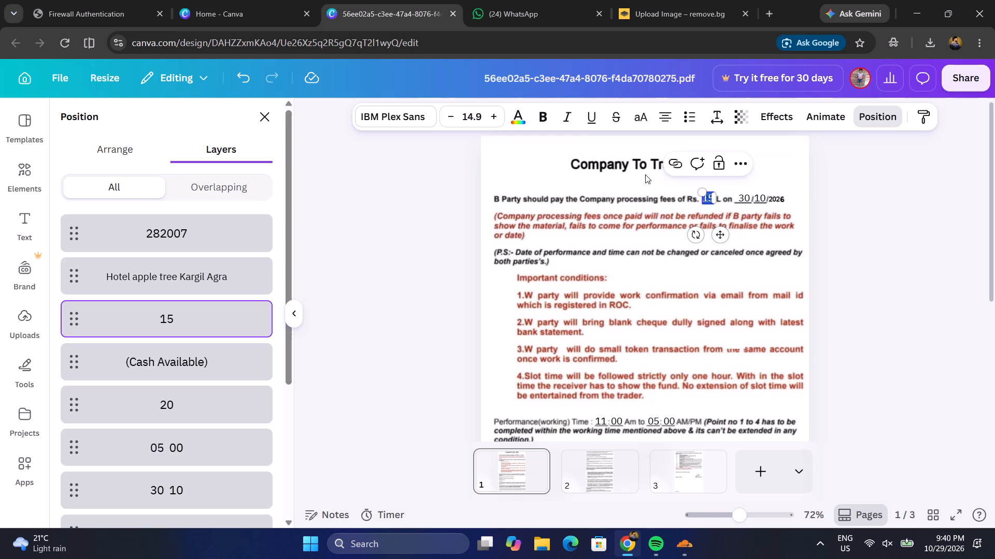
pyautogui.click(544, 119)
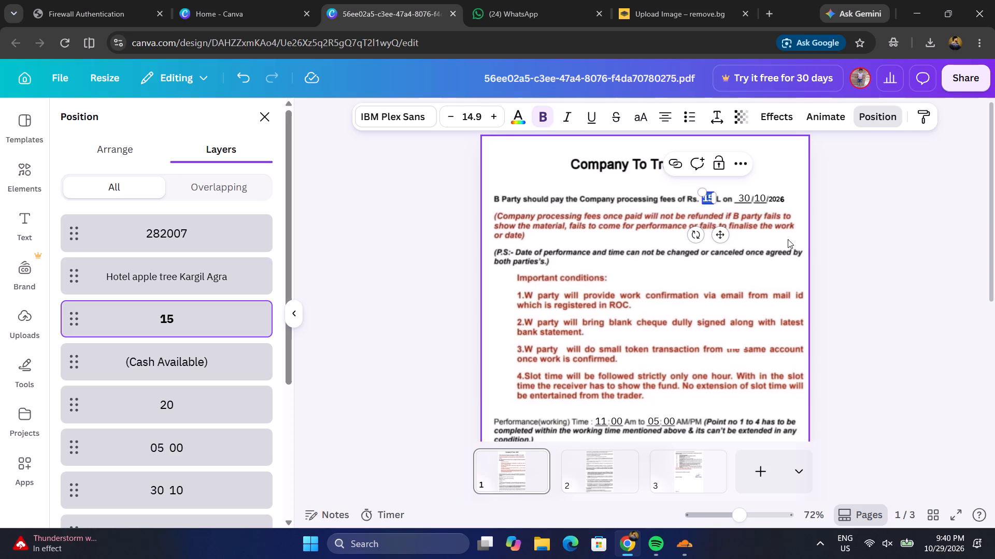
pyautogui.click(788, 239)
pyautogui.moveTo(710, 199); pyautogui.dragTo(712, 191)
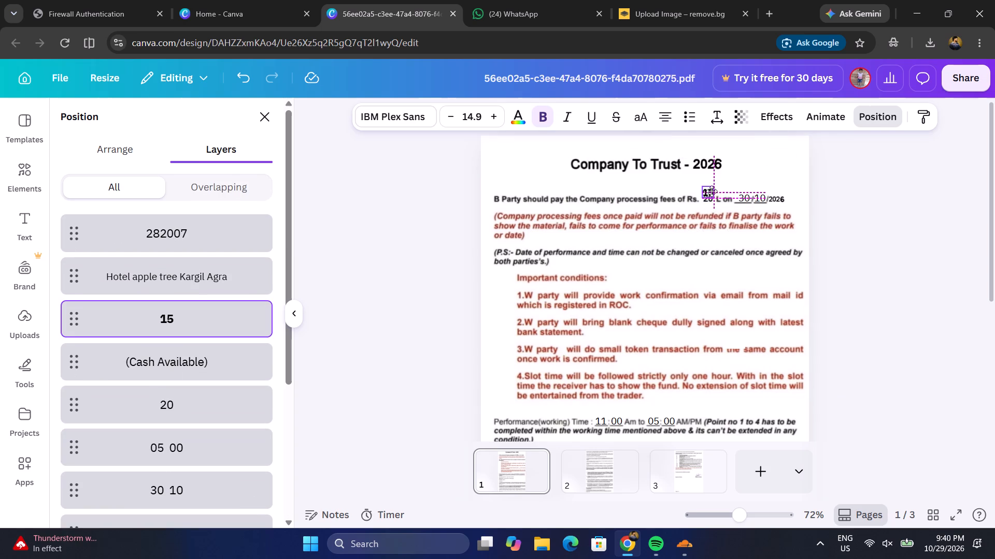
pyautogui.moveTo(712, 191); pyautogui.dragTo(710, 190)
pyautogui.click(762, 254)
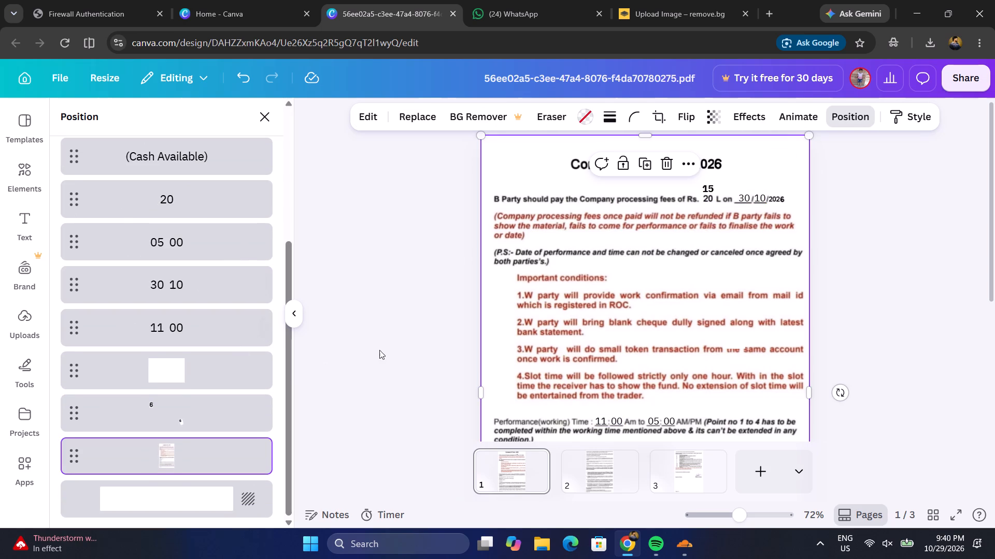
# Select the small white patch in the layers and try to move it over the "20" below the "15".
pyautogui.click(210, 366)
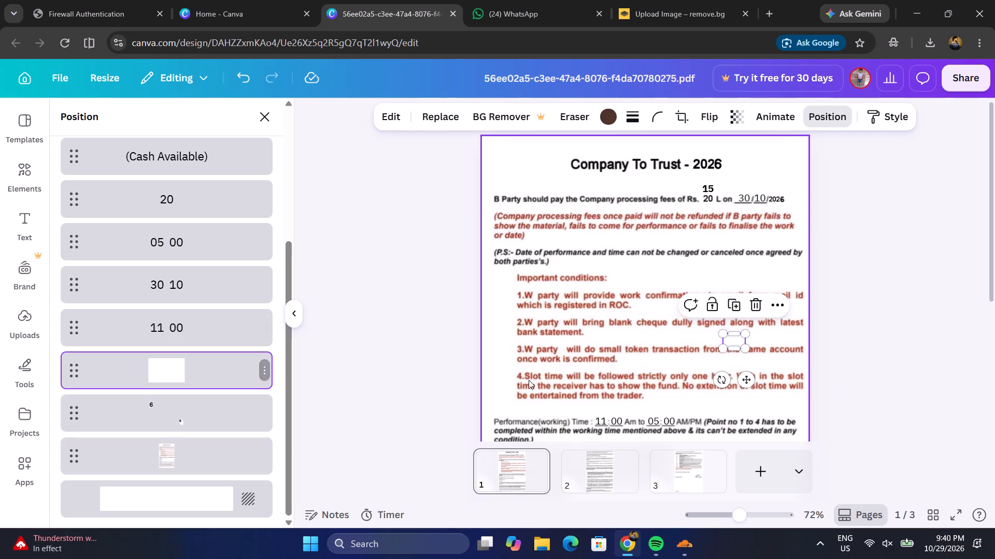
pyautogui.moveTo(748, 381); pyautogui.dragTo(716, 285)
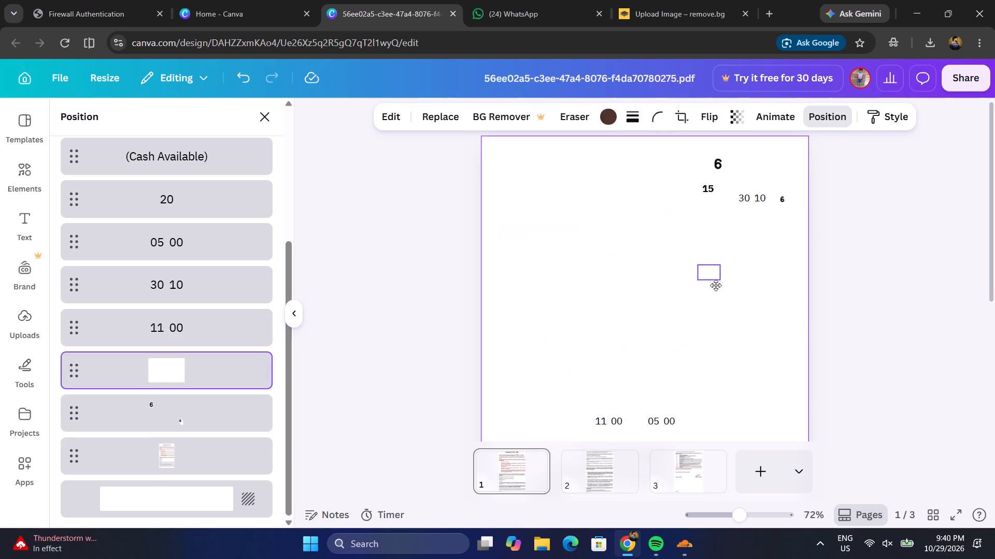
pyautogui.moveTo(716, 285); pyautogui.dragTo(721, 242)
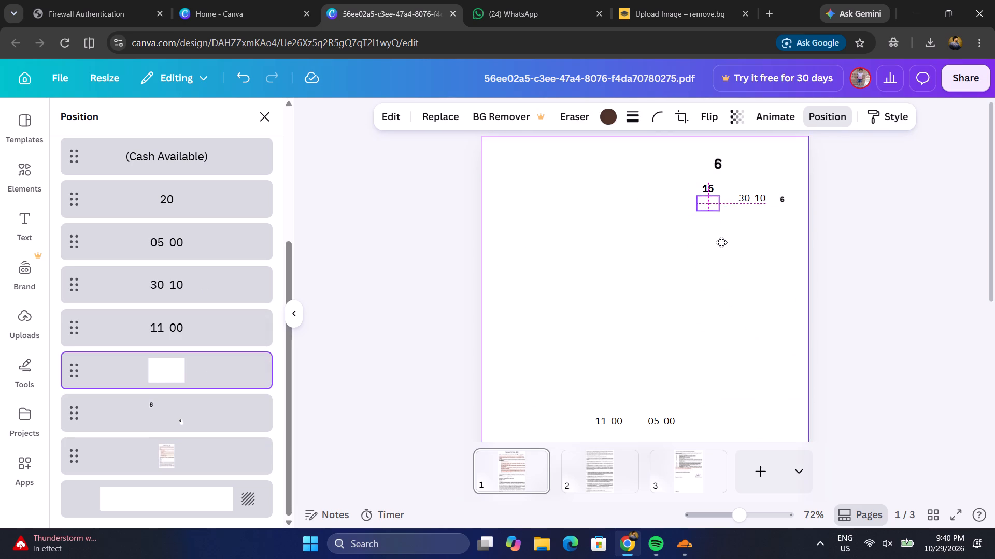
pyautogui.moveTo(721, 242); pyautogui.dragTo(721, 242)
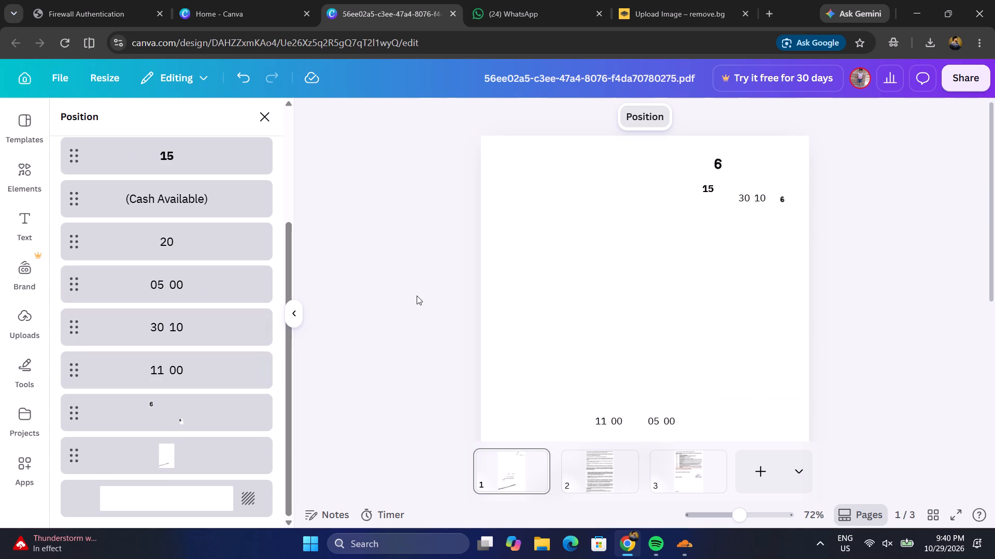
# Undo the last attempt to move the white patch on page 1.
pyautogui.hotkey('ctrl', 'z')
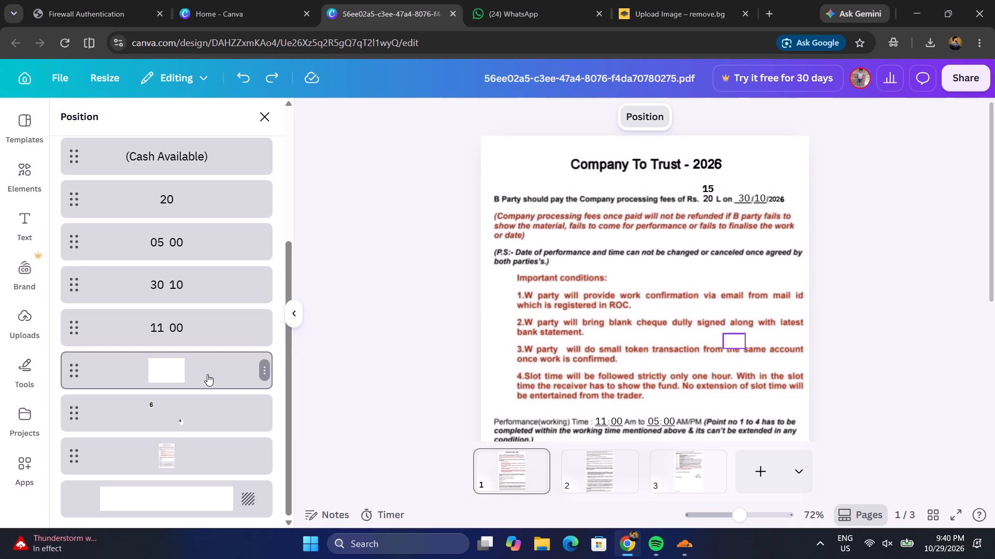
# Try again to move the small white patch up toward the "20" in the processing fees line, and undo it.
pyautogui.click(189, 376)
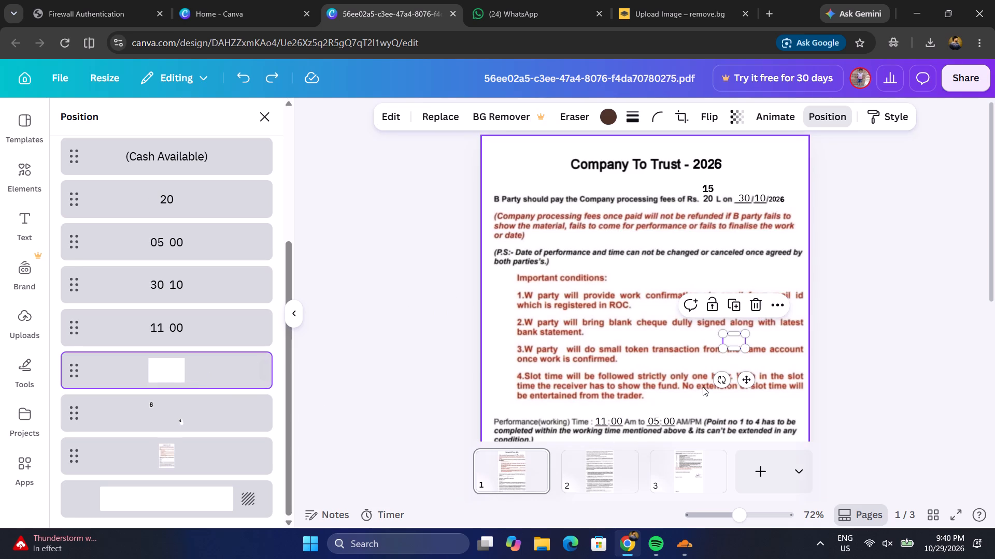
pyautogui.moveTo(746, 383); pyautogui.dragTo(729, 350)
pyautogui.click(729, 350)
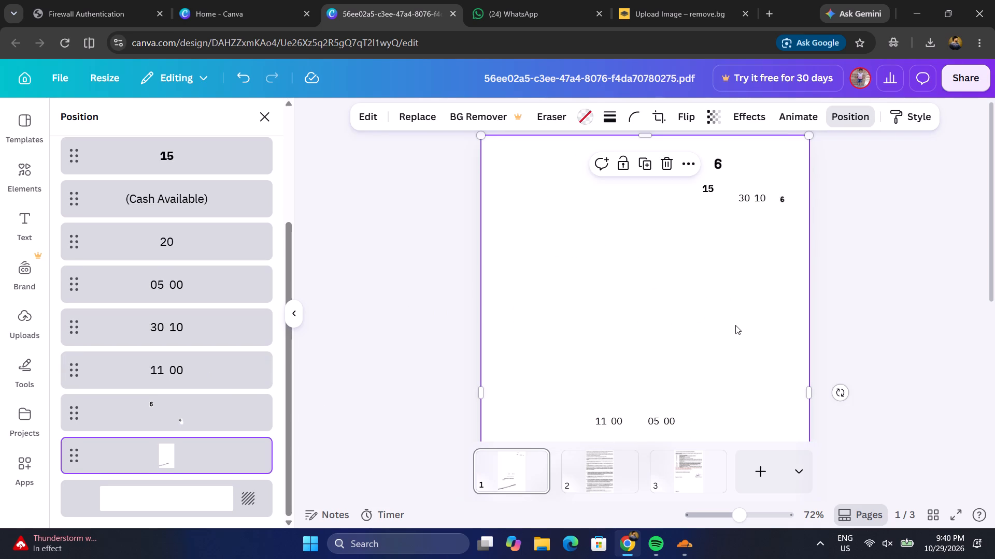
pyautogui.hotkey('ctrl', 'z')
# Select the small white patch in page 1's layers and nudge it up and left until it covers "20 L" in the processing fees line.
pyautogui.click(225, 363)
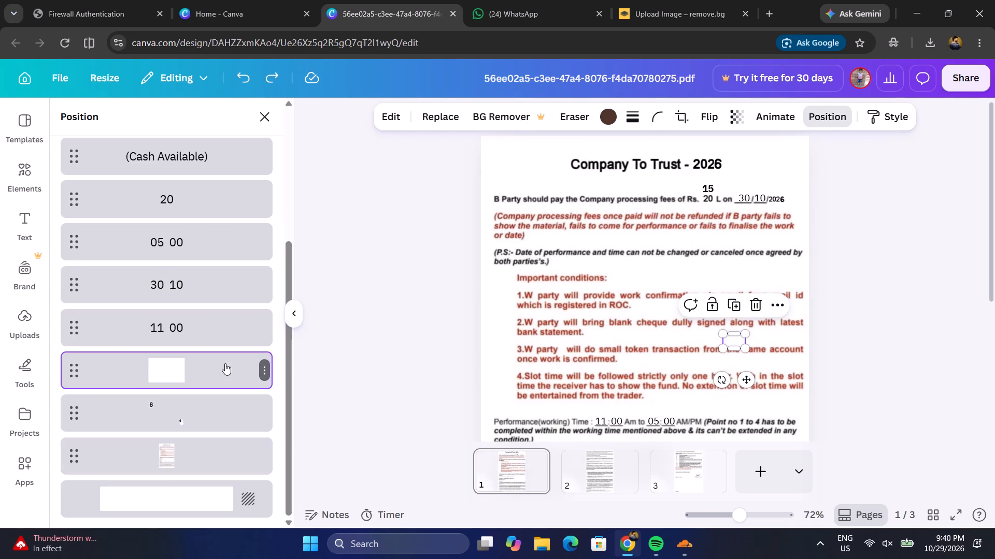
pyautogui.press('Up')
pyautogui.press('Up')
pyautogui.press('Up')
pyautogui.press('Up')
pyautogui.press('Up')
pyautogui.press('Up')
pyautogui.press('Up')
pyautogui.press('Up')
pyautogui.press('Up')
pyautogui.press('Up')
pyautogui.press('Up')
pyautogui.press('Up')
pyautogui.press('Up')
pyautogui.press('Up')
pyautogui.press('Up')
pyautogui.press('Up')
pyautogui.press('Up')
pyautogui.press('Up')
pyautogui.press('Up')
pyautogui.press('Up')
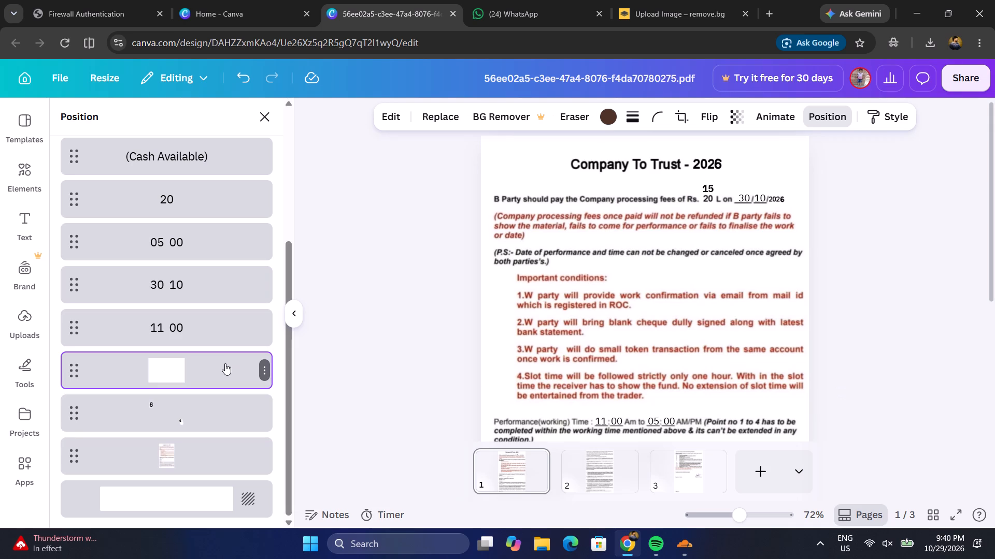
pyautogui.press('Left')
pyautogui.press('Left')
pyautogui.press('Left')
pyautogui.press('Left')
pyautogui.press('Left')
pyautogui.press('Left')
pyautogui.press('Left')
pyautogui.press('Left')
pyautogui.press('Left')
pyautogui.press('Left')
pyautogui.press('Left')
pyautogui.press('Left')
pyautogui.press('Down')
pyautogui.press('Down')
pyautogui.press('Down')
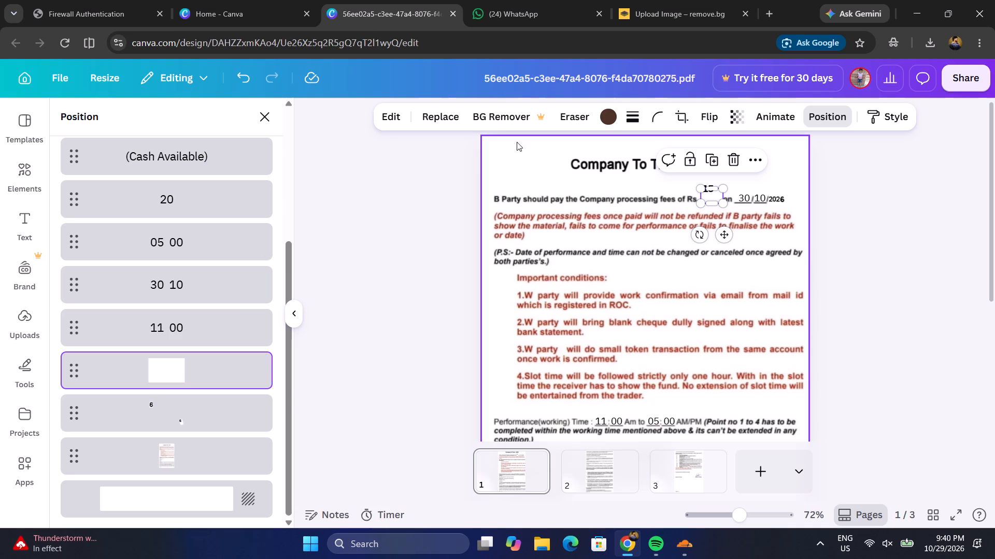
pyautogui.click(666, 185)
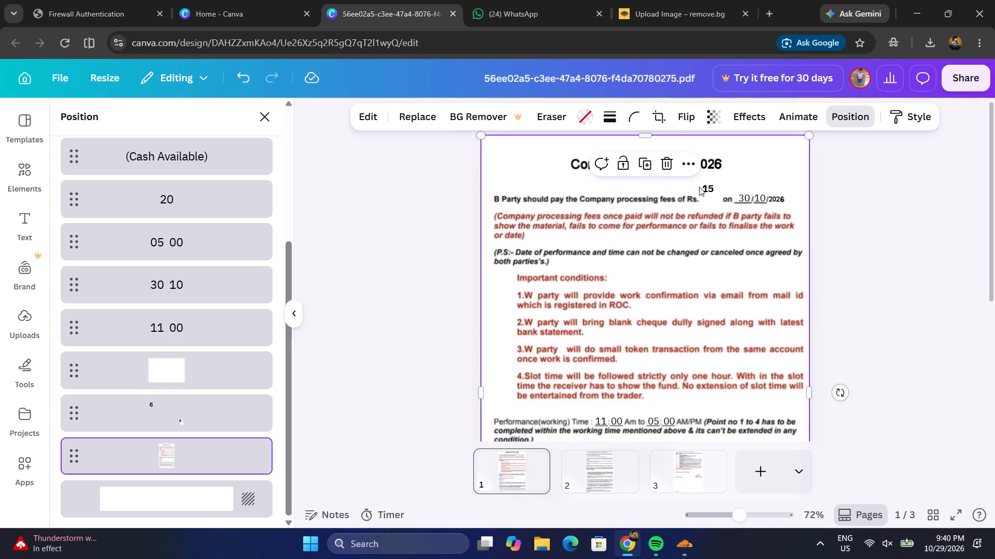
# Add " L" after the bold "15" so the text reads "15 L".
pyautogui.click(713, 189)
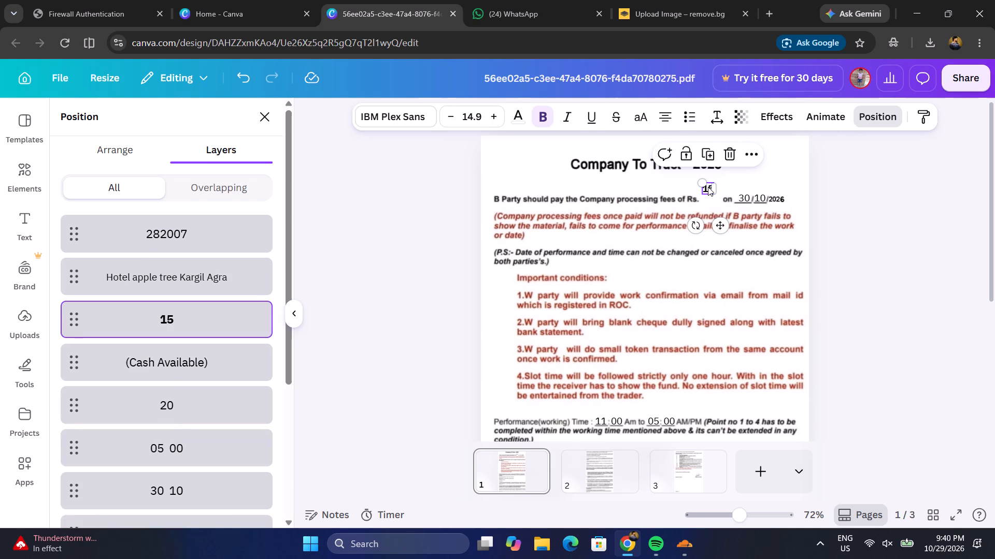
pyautogui.click(708, 187)
pyautogui.press('Right')
pyautogui.press('space')
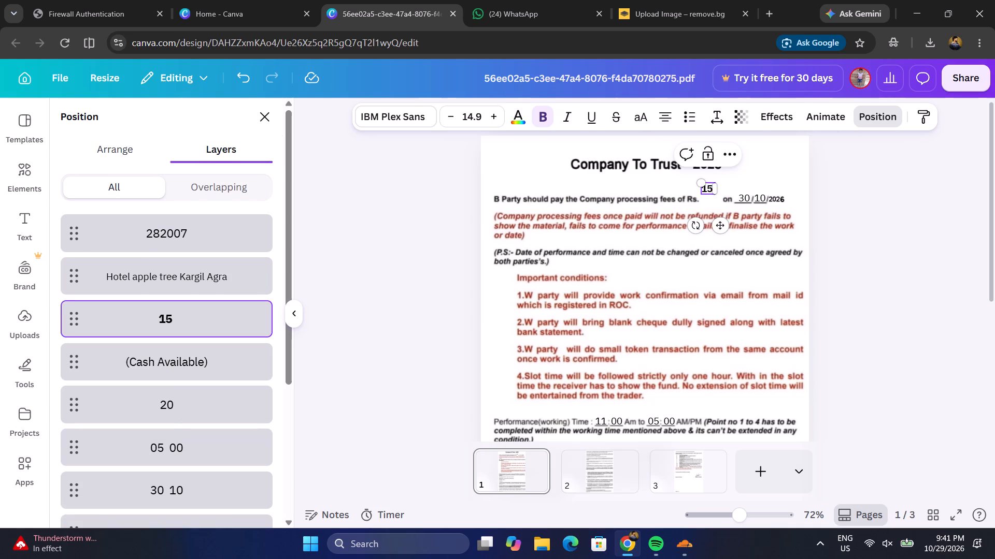
pyautogui.hotkey('shift', 'l')
# Move the "15 L" text down into the blank gap between "Rs." and "on" in the processing fees line.
pyautogui.moveTo(717, 225); pyautogui.dragTo(717, 234)
pyautogui.click(717, 234)
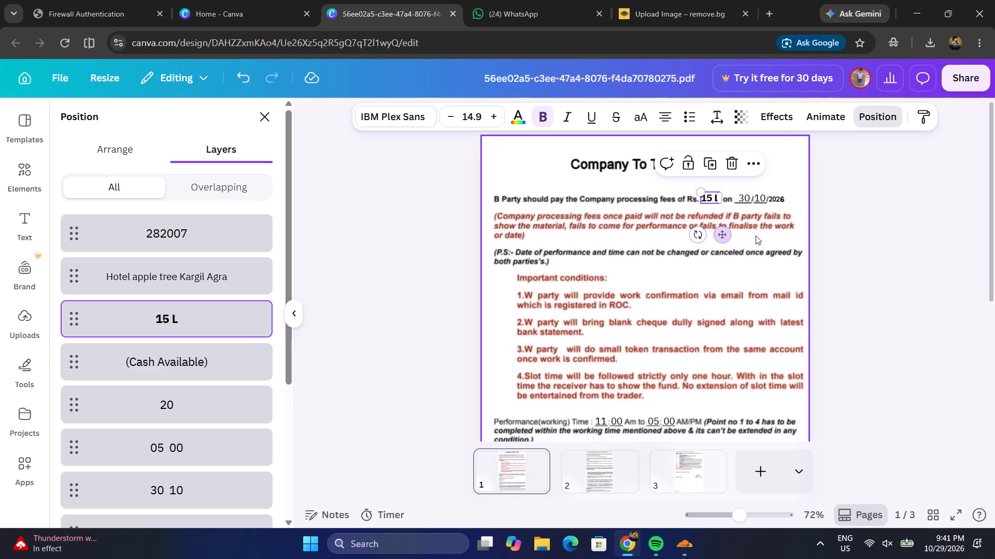
# Go to page 3 with the party signatures and open the design's share options.
pyautogui.scroll(-3, 717, 361)
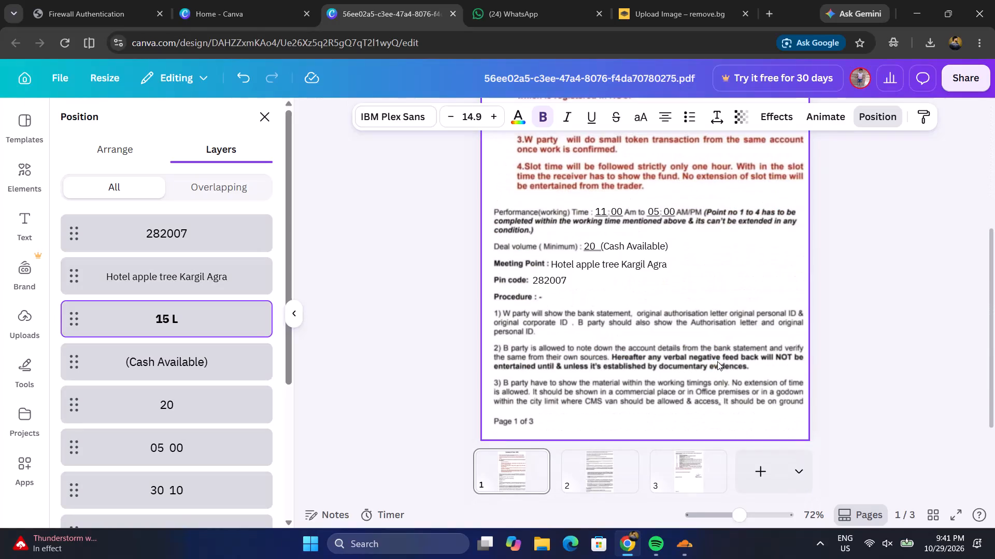
pyautogui.click(687, 498)
pyautogui.click(692, 488)
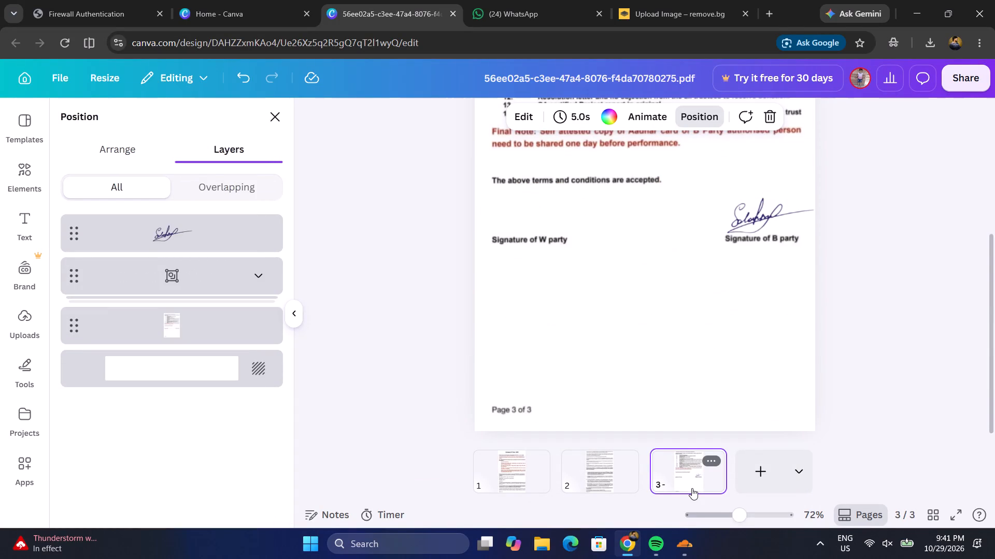
pyautogui.scroll(1, 700, 401)
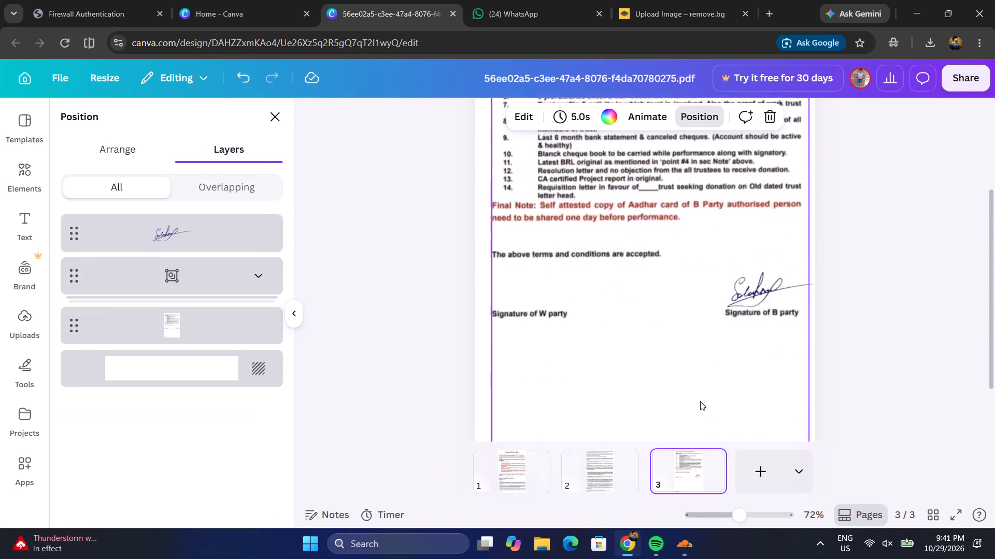
pyautogui.scroll(-1, 700, 401)
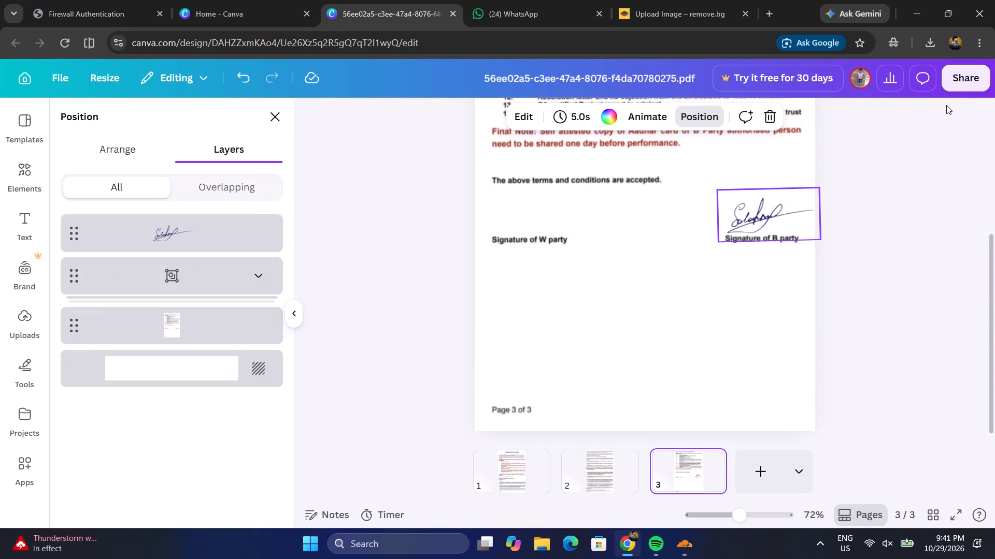
pyautogui.click(959, 80)
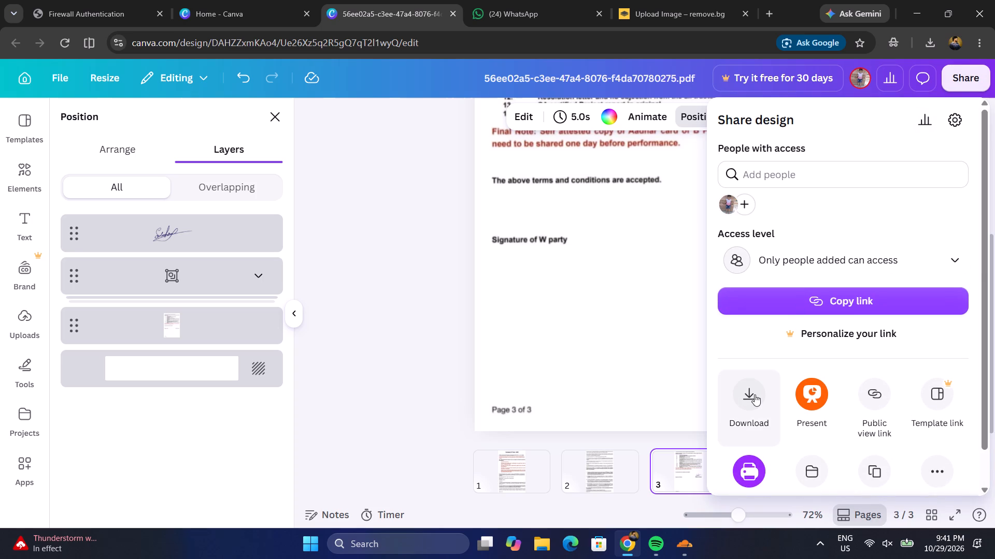
pyautogui.scroll(-1, 836, 231)
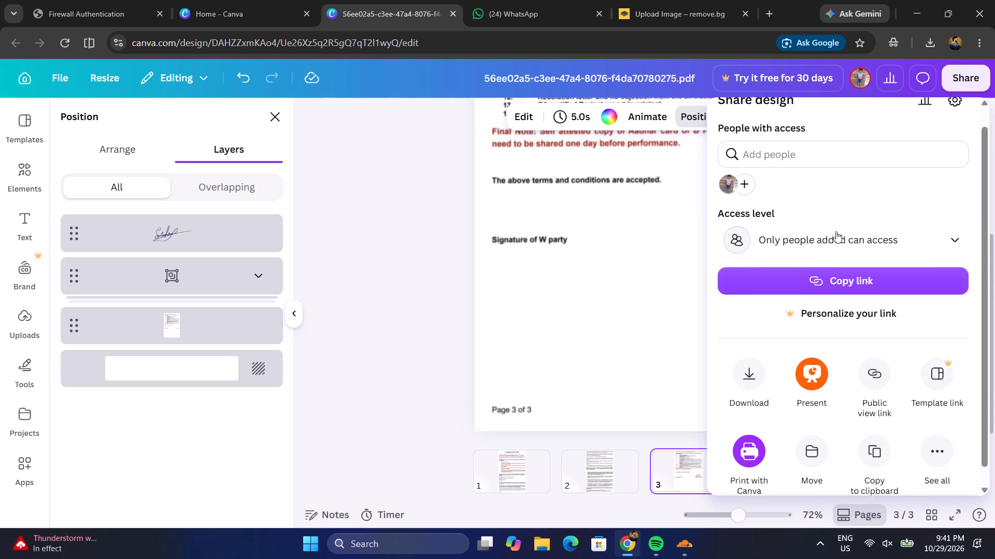
# Download all pages of the agreement as a PDF with the Digital preset.
pyautogui.scroll(-2, 836, 231)
pyautogui.click(760, 336)
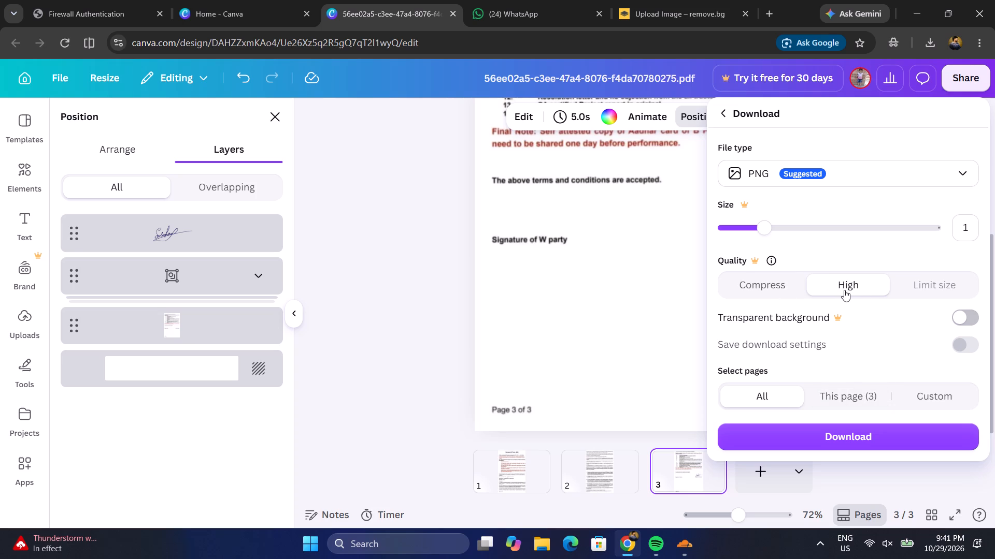
pyautogui.click(835, 184)
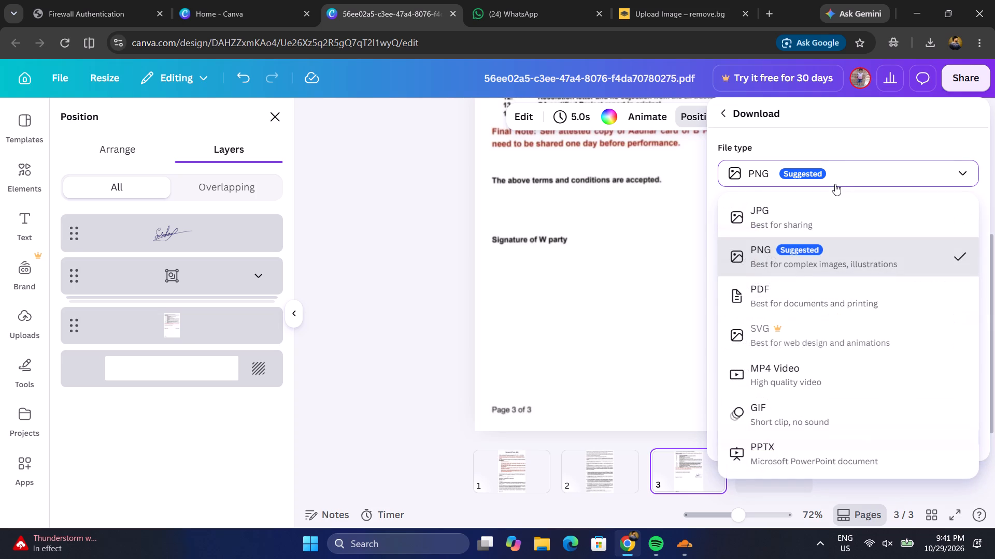
pyautogui.click(807, 283)
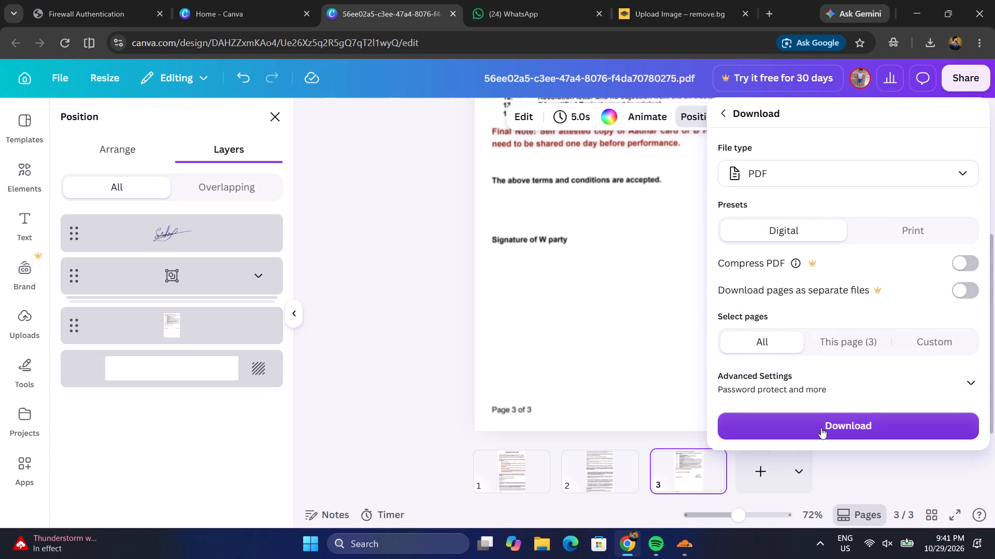
pyautogui.click(821, 428)
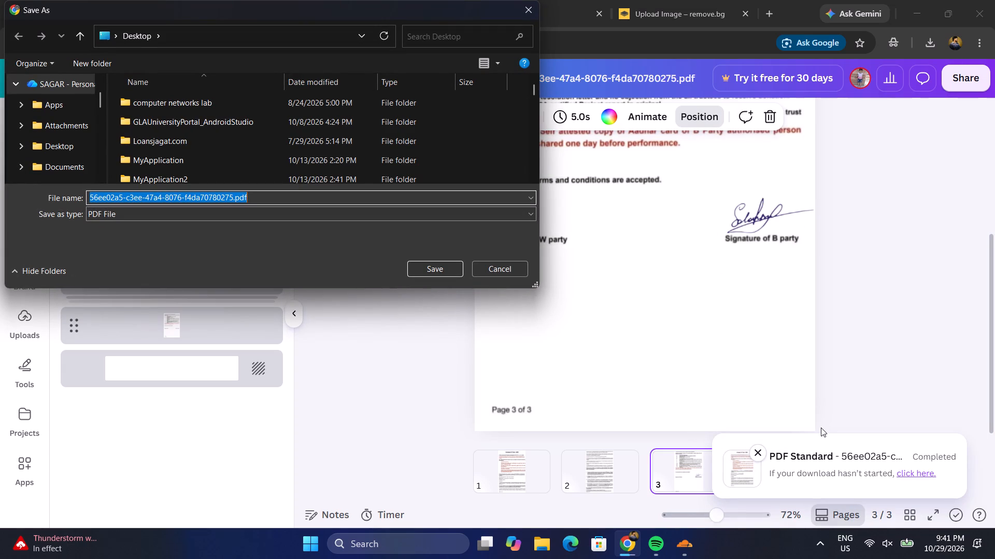
# Save the downloaded PDF on the Desktop under the file name "Term sheet".
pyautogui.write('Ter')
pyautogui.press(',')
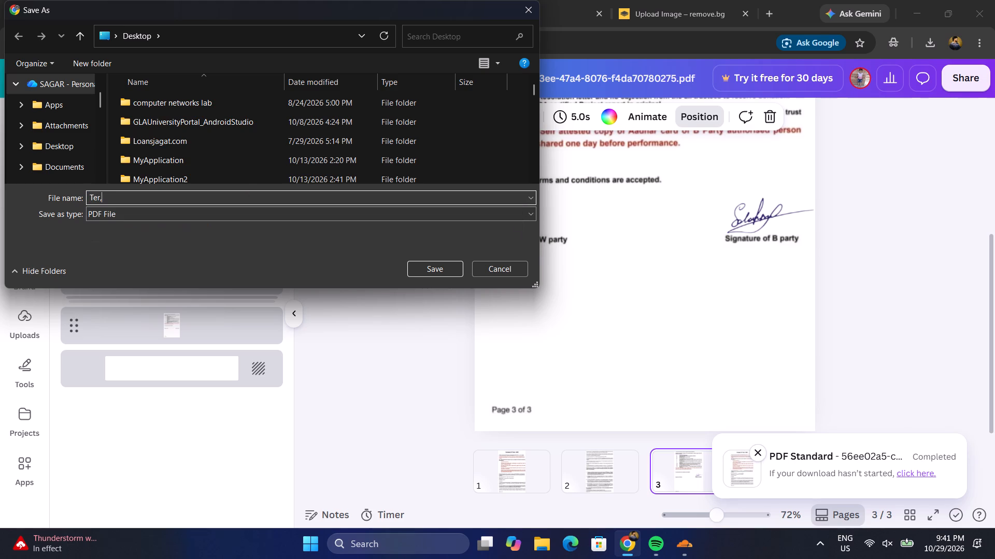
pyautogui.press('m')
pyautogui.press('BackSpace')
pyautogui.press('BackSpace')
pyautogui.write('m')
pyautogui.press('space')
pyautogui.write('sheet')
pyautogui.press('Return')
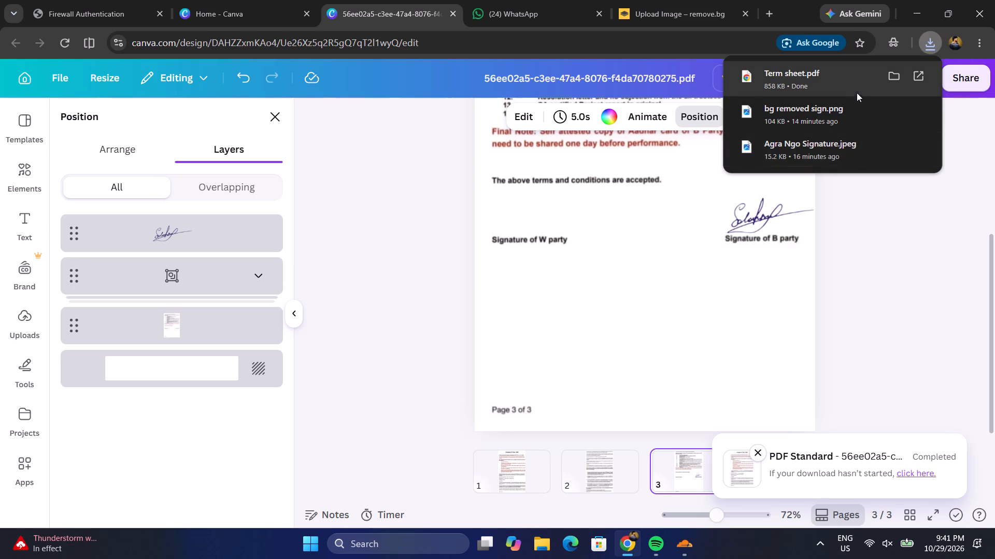
# Open the downloaded Term sheet.pdf for review and show the PDF viewer's additional options.
pyautogui.doubleClick(843, 84)
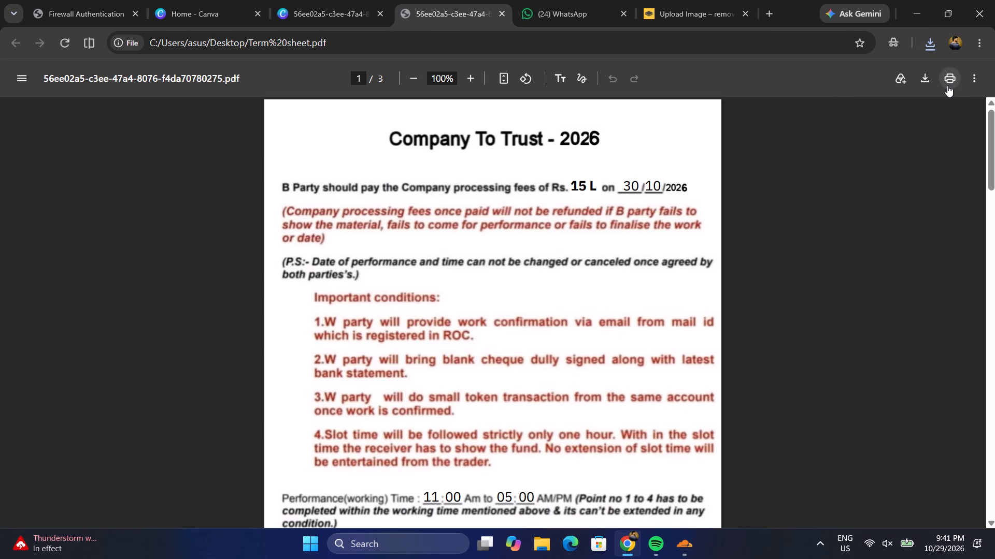
pyautogui.click(967, 84)
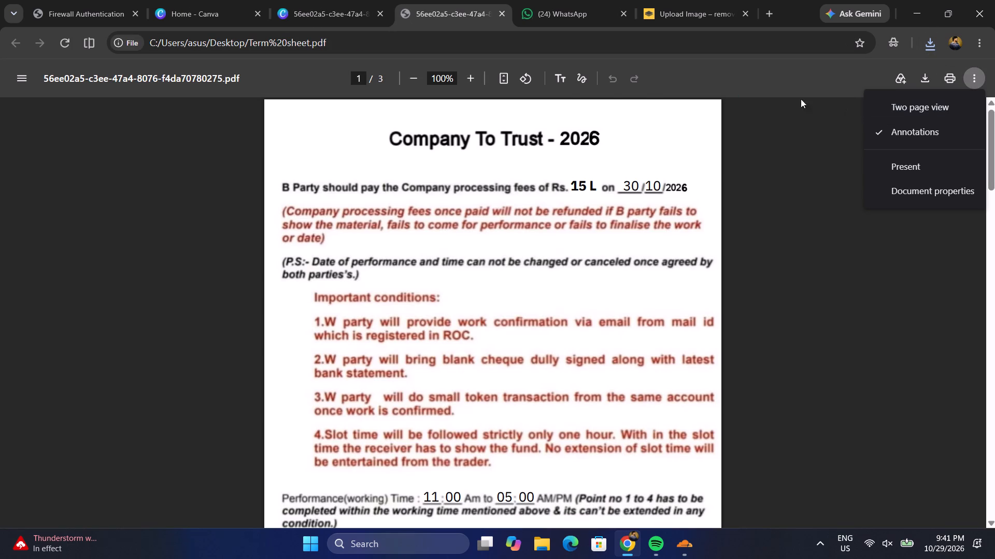